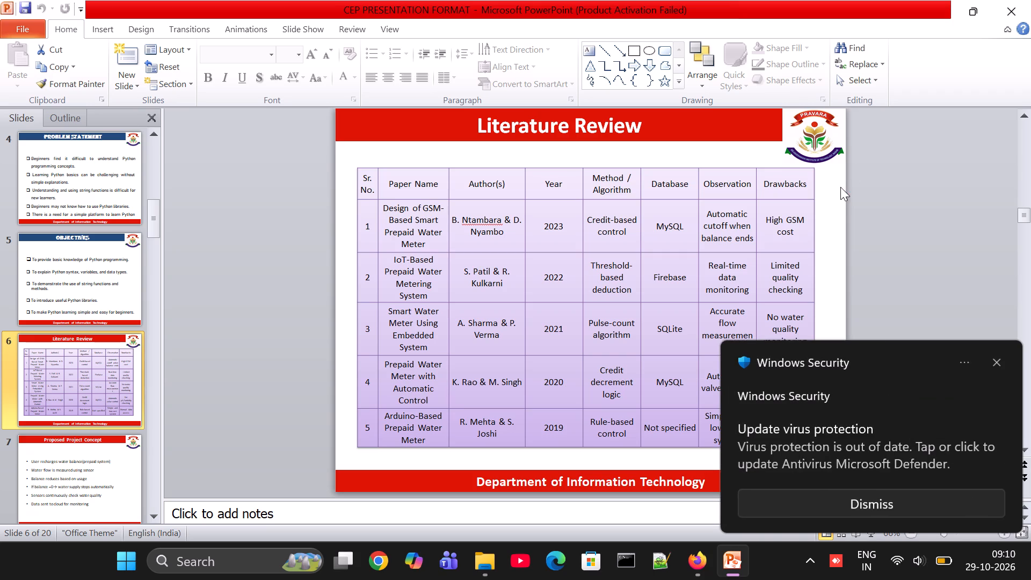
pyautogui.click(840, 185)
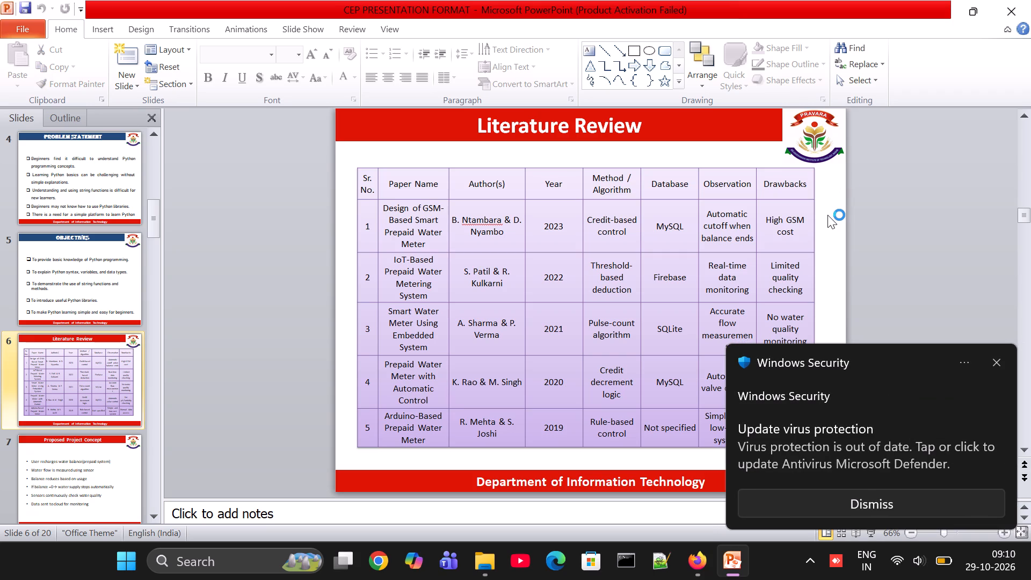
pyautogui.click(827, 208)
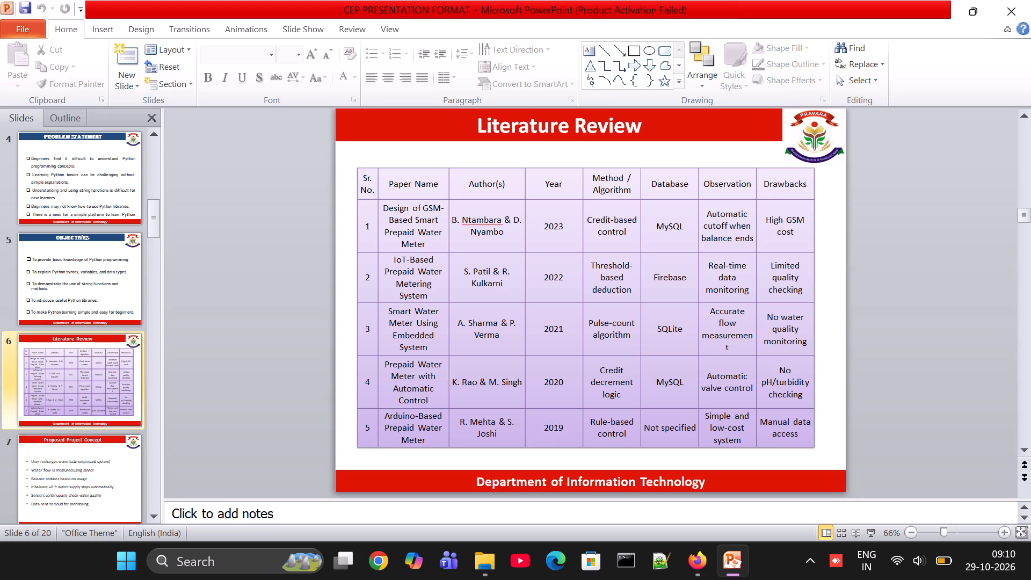
# Go to slide 7, Proposed Project Concept, to view its content.
pyautogui.click(75, 501)
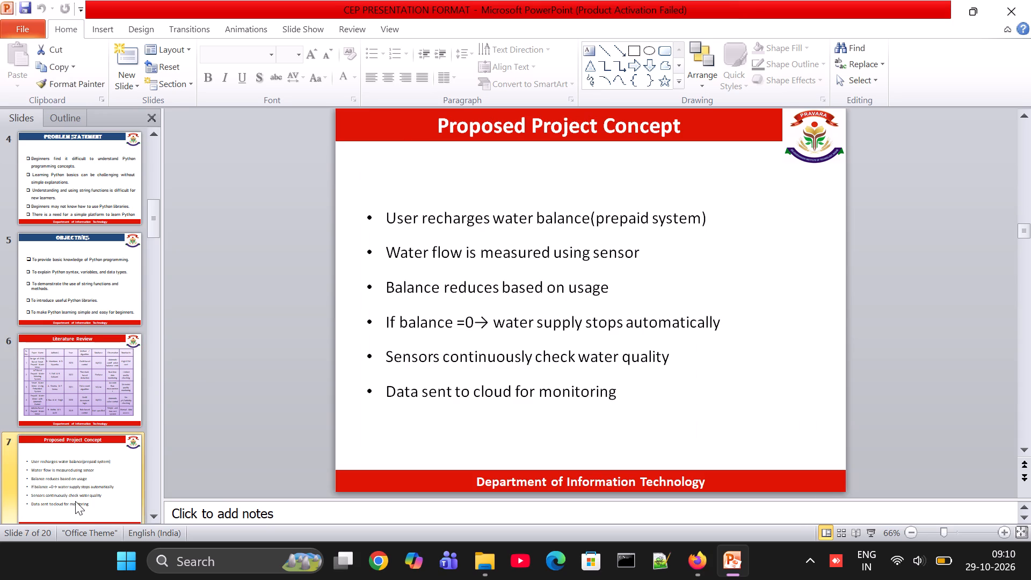
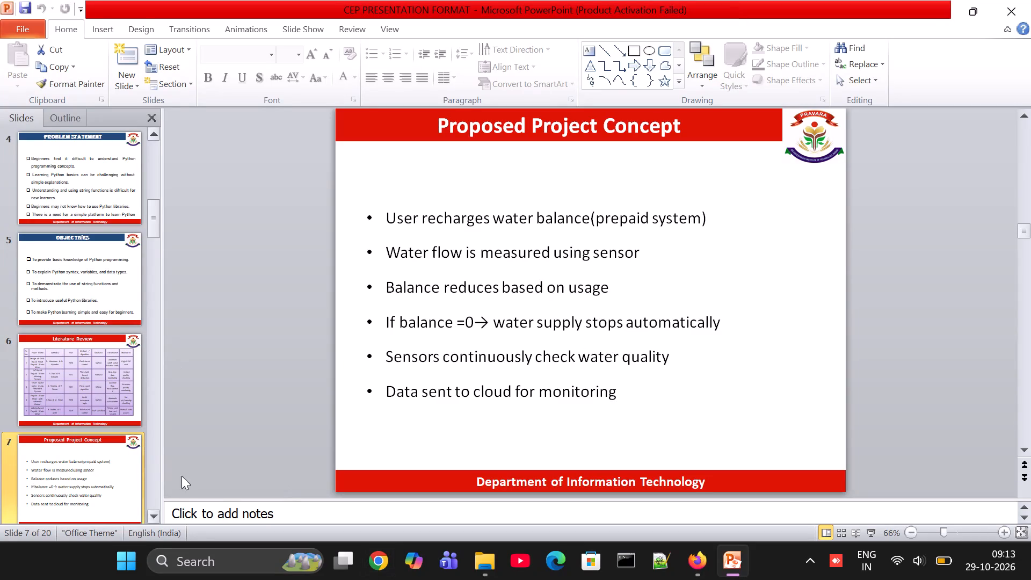
# Open WhatsApp from the recent apps in Windows search.
pyautogui.click(239, 578)
pyautogui.click(237, 548)
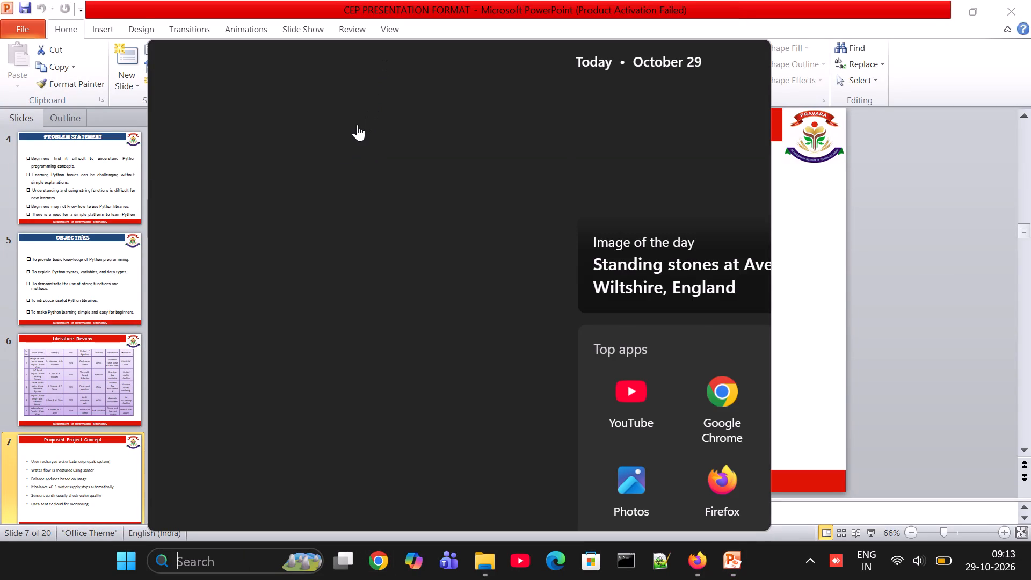
pyautogui.click(290, 163)
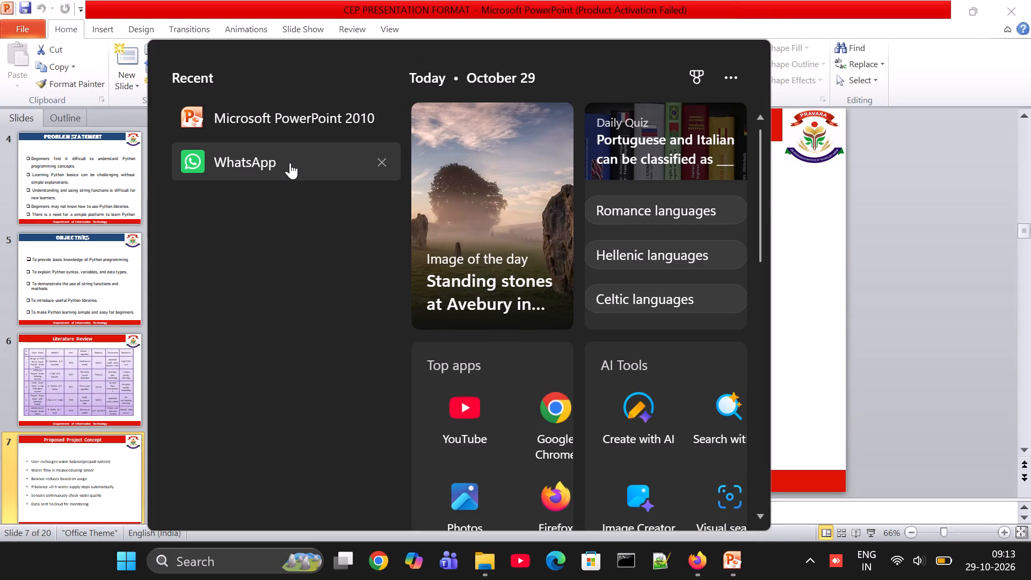
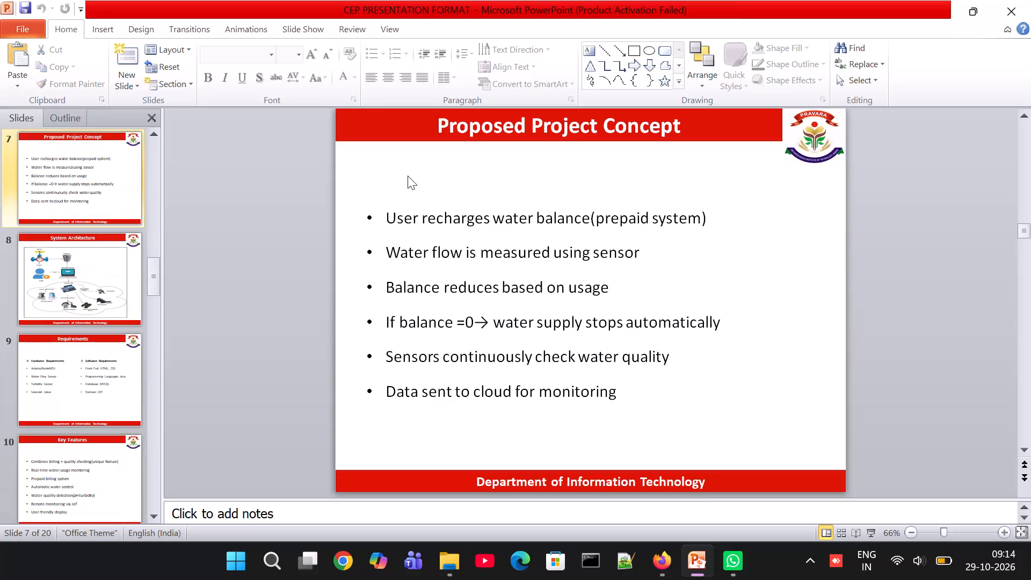
# Select the whole bullet list on the Proposed Project Concept slide, from "User recharges water balance" to "Data sent to cloud for monitoring", and bring up its available actions.
pyautogui.click(408, 208)
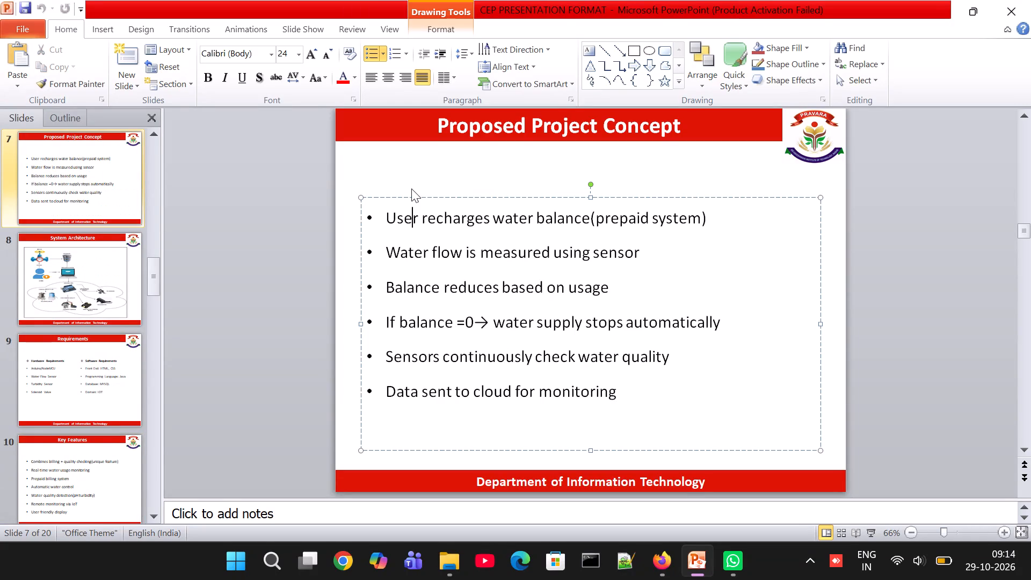
pyautogui.click(377, 214)
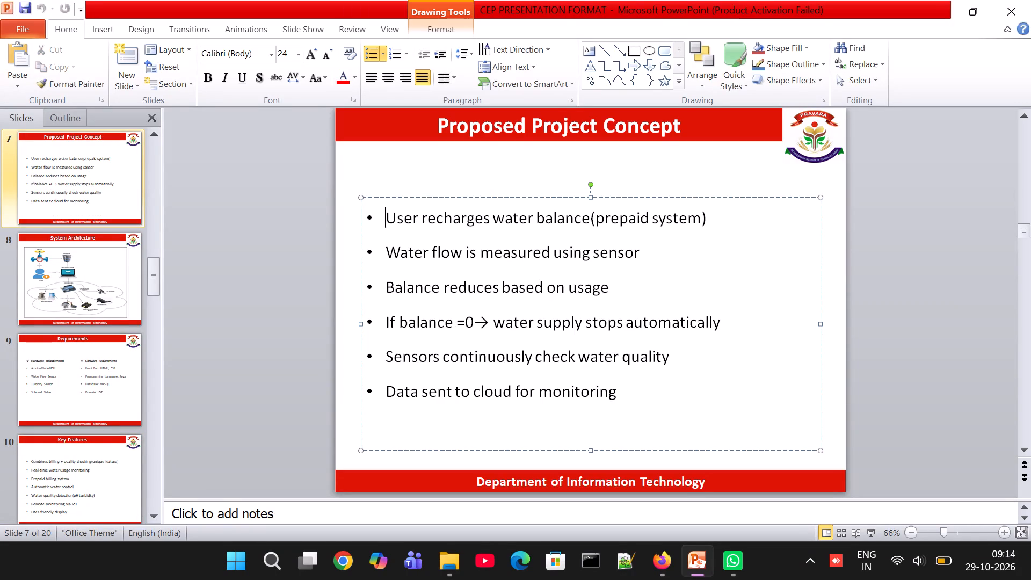
pyautogui.click(377, 214)
pyautogui.moveTo(377, 214); pyautogui.dragTo(643, 431)
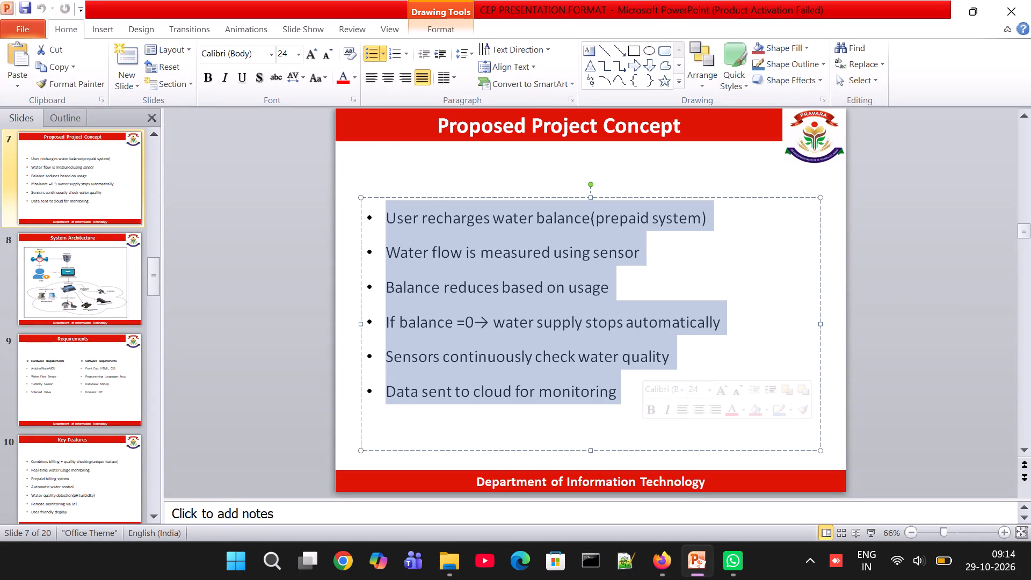
pyautogui.rightClick(504, 300)
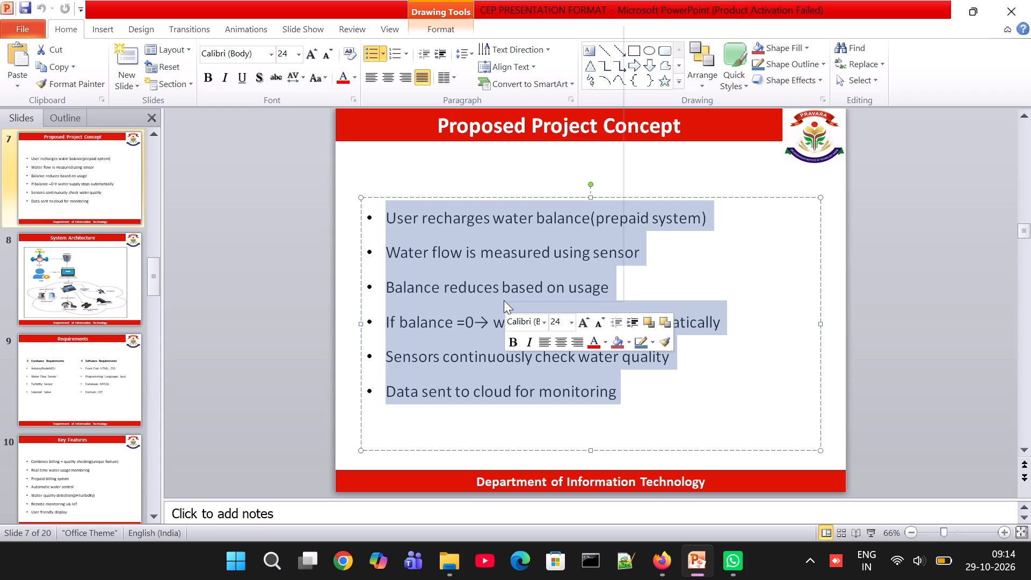
# Cut the selected bullet text, all six points, from the body of the Proposed Project Concept slide.
pyautogui.click(548, 39)
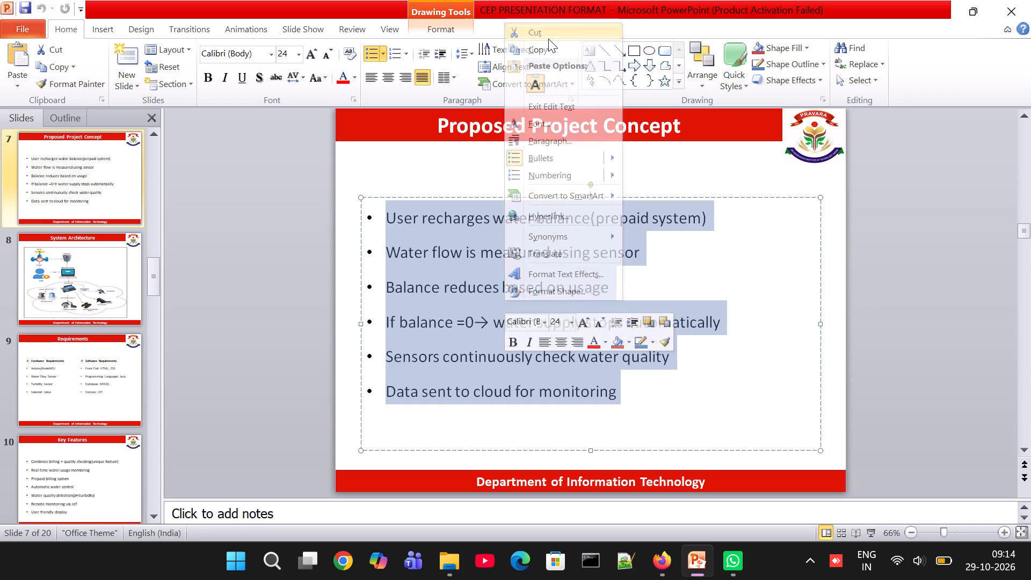
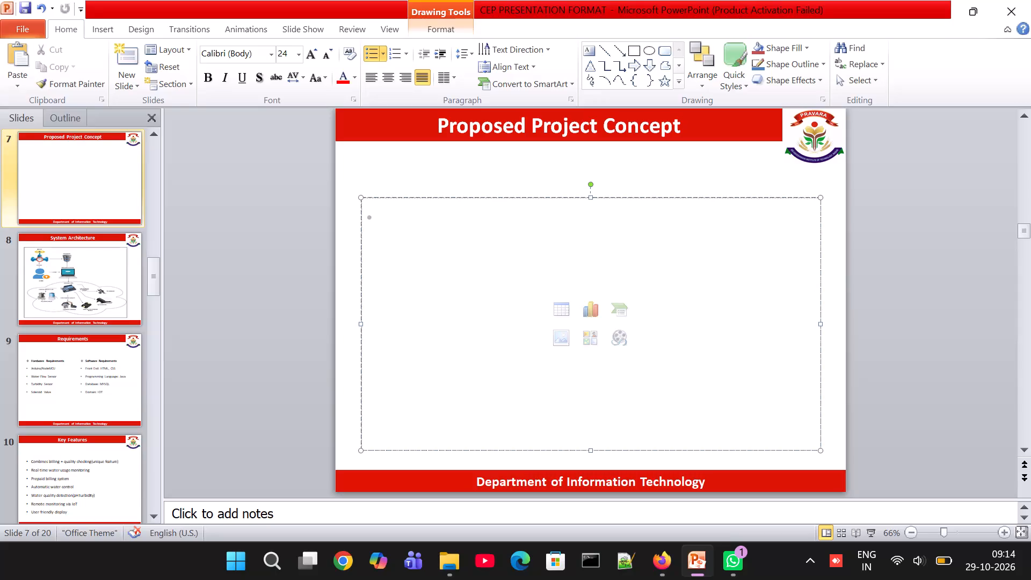
# Paste the copied Python website concept text into the empty body of the Proposed Project Concept slide.
pyautogui.hotkey('ctrl', 'v')
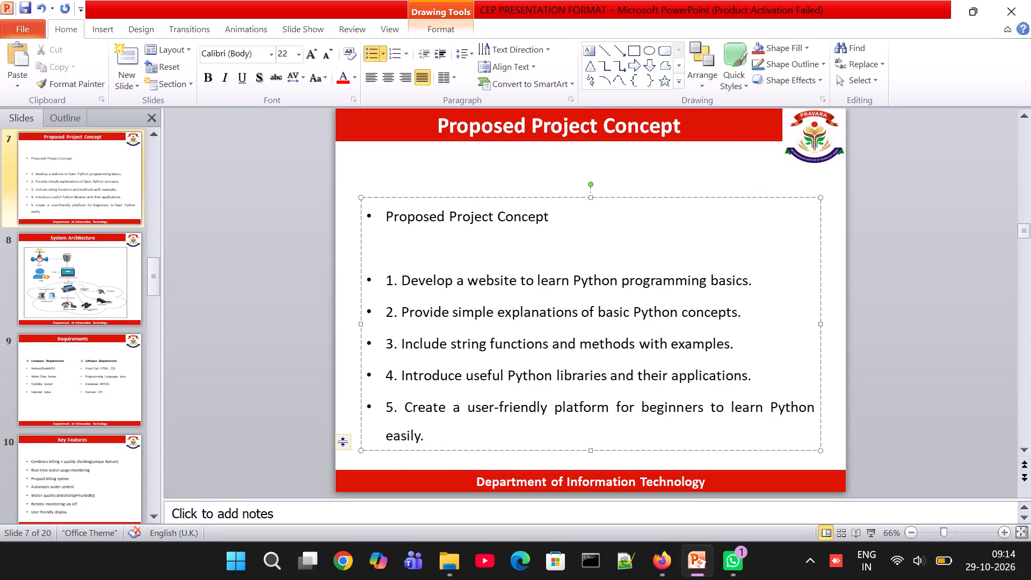
# Delete the pasted "Proposed Project Concept" heading line from the slide body.
pyautogui.click(574, 212)
pyautogui.moveTo(574, 212); pyautogui.dragTo(367, 220)
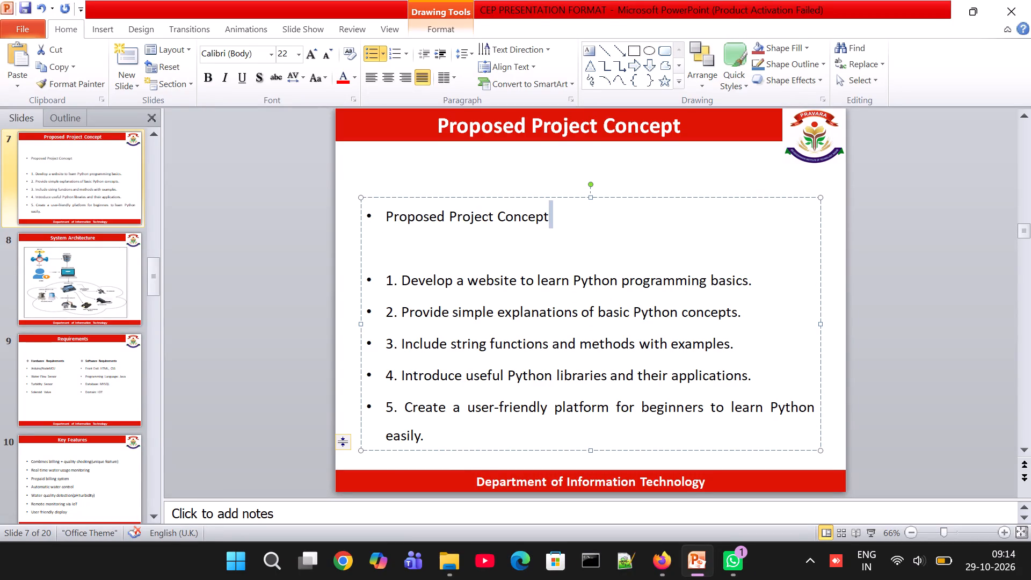
pyautogui.moveTo(367, 220); pyautogui.dragTo(367, 210)
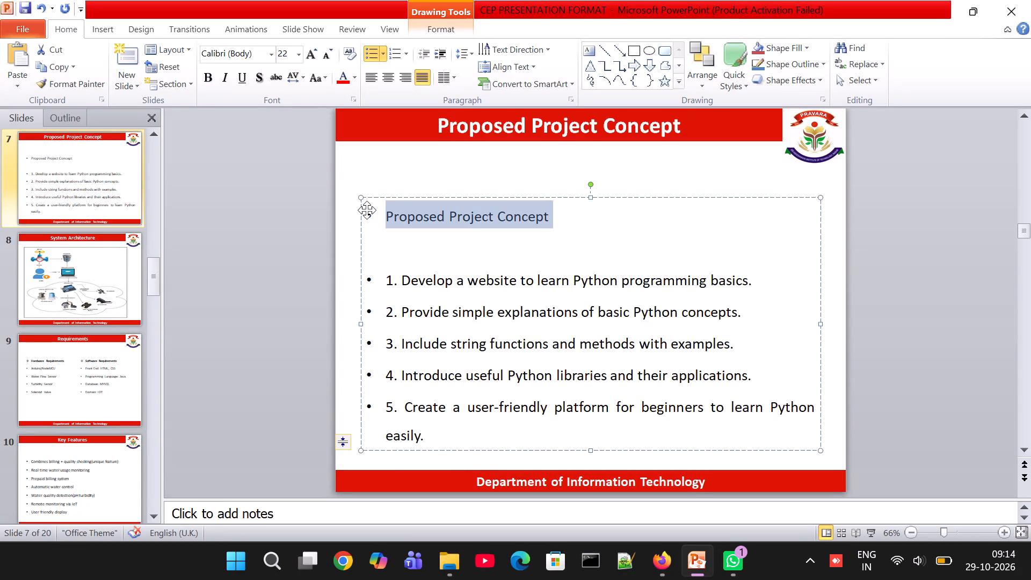
pyautogui.rightClick(367, 210)
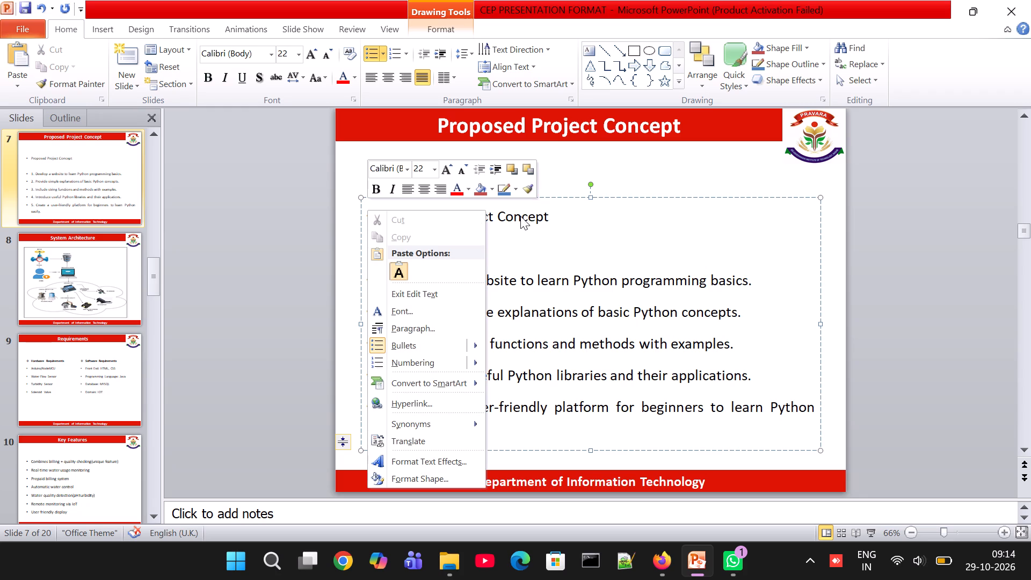
pyautogui.click(558, 209)
pyautogui.tripleClick(558, 209)
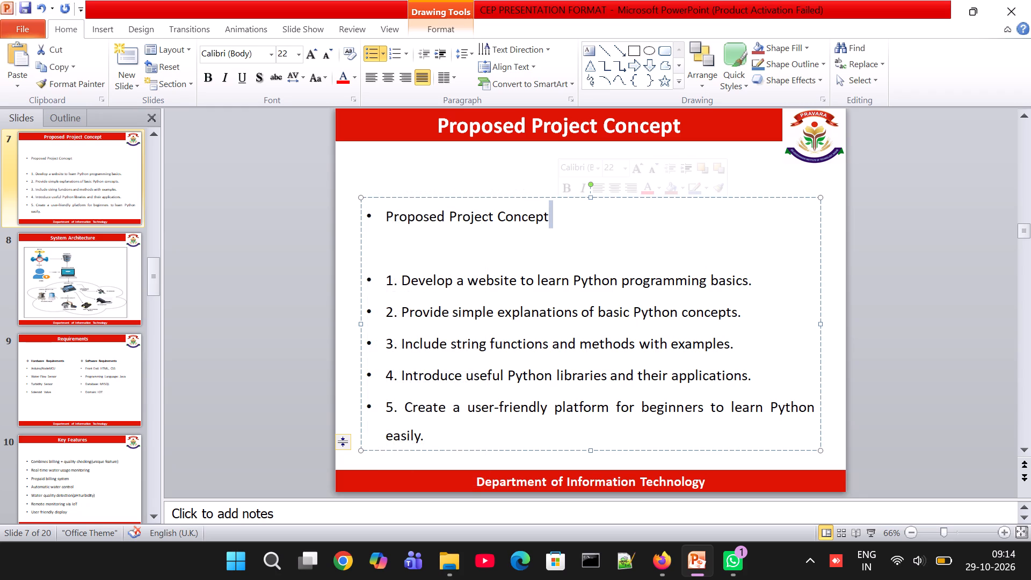
pyautogui.press('BackSpace')
pyautogui.press('BackSpace')
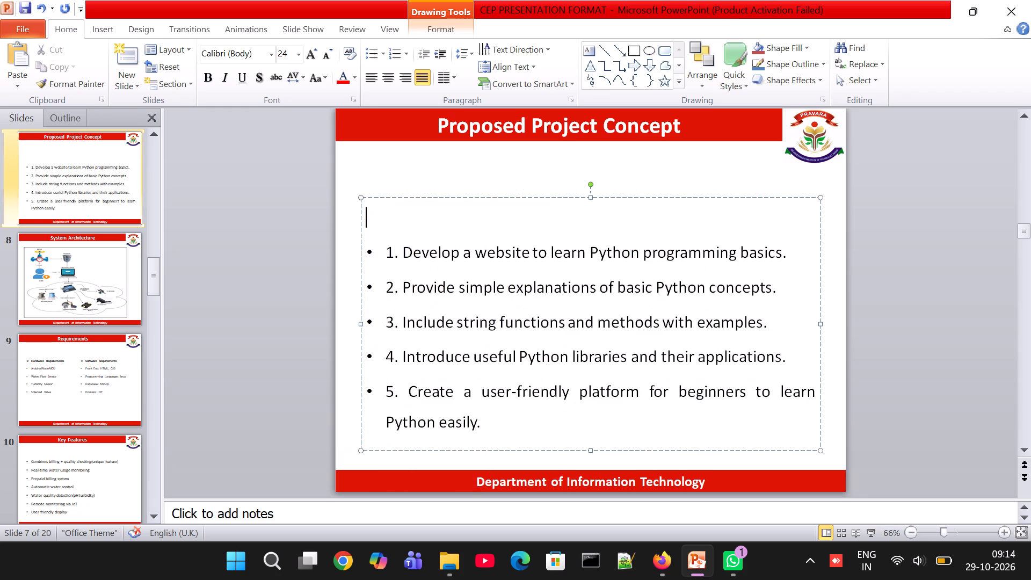
pyautogui.press('BackSpace')
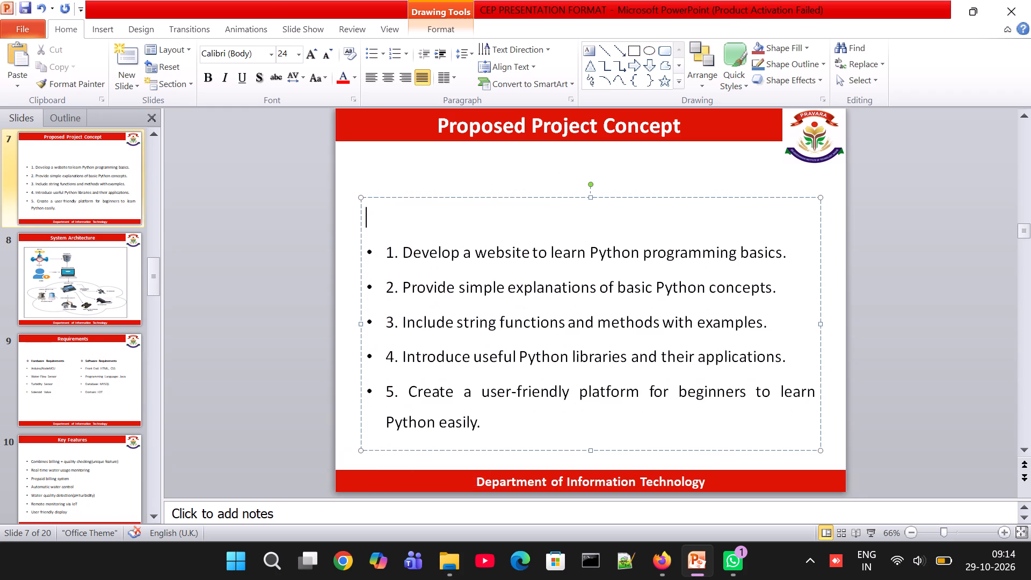
# Remove the typed numbers 1., 2. and 3. from the start of the first three bullet points.
pyautogui.press('Down')
pyautogui.press('Right')
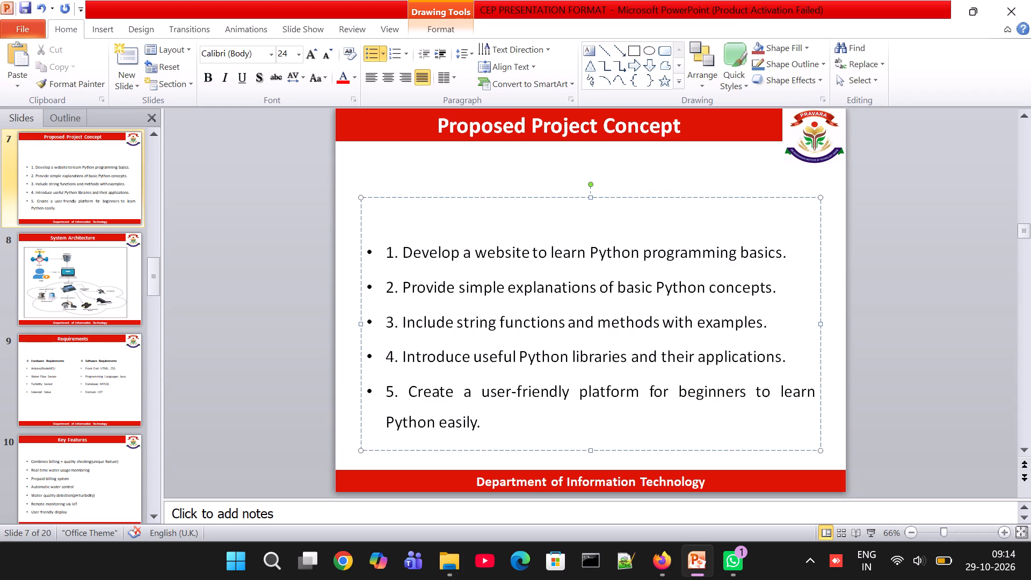
pyautogui.press('Right')
pyautogui.press('BackSpace')
pyautogui.press('BackSpace')
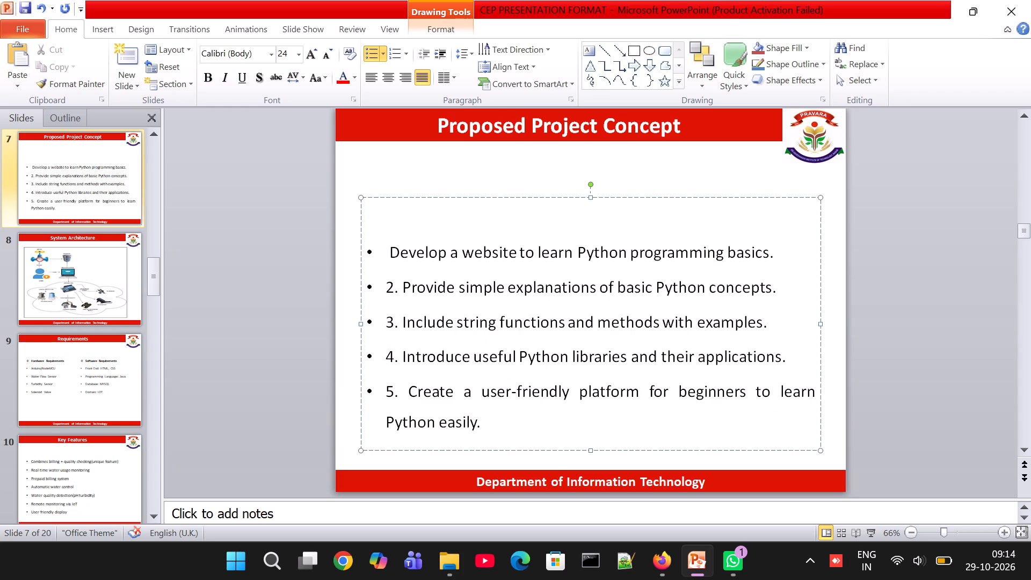
pyautogui.click(396, 289)
pyautogui.press('BackSpace')
pyautogui.press('BackSpace')
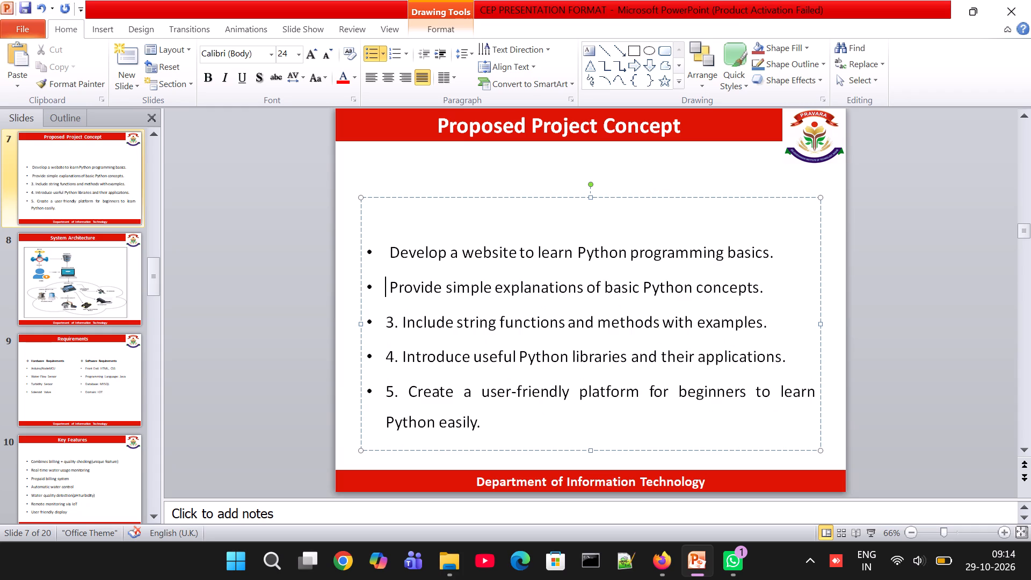
pyautogui.click(402, 328)
pyautogui.press('BackSpace')
pyautogui.press('BackSpace')
pyautogui.press('BackSpace')
# Remove the typed numbers 4. and 5. from the start of the last two bullet points.
pyautogui.click(398, 360)
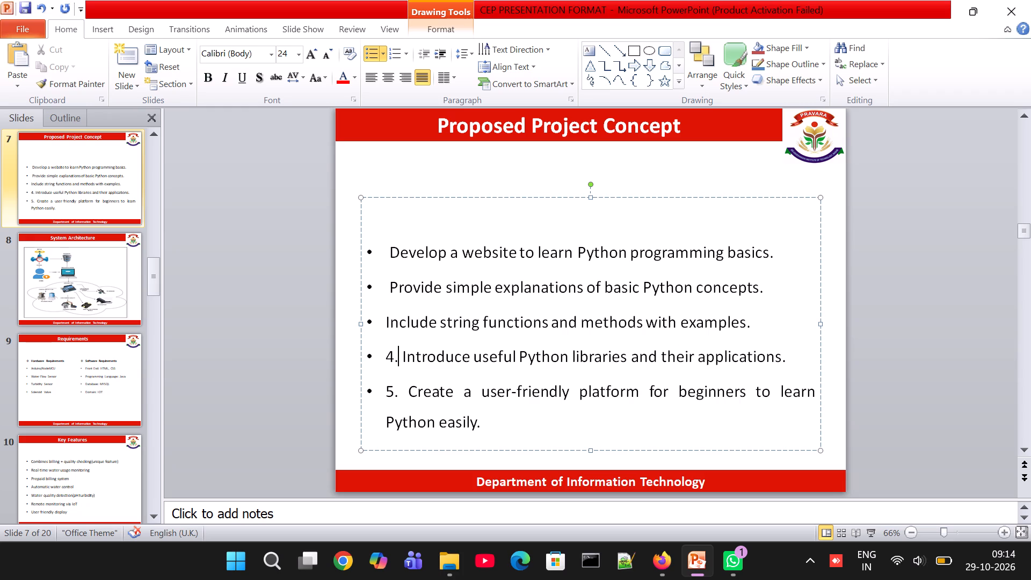
pyautogui.press('BackSpace')
pyautogui.press('BackSpace')
pyautogui.press('Right')
pyautogui.press('BackSpace')
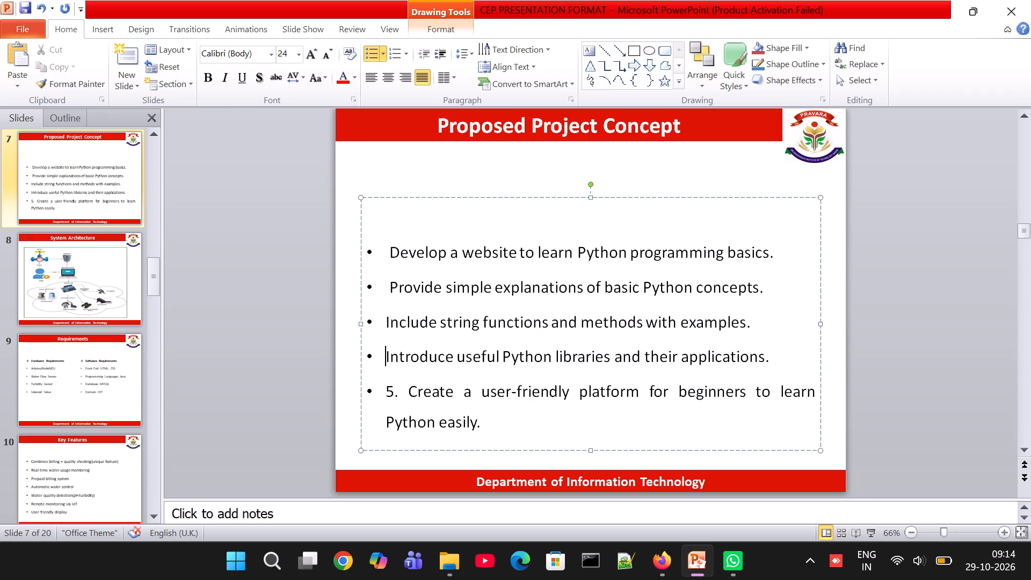
pyautogui.click(405, 398)
pyautogui.press('BackSpace')
pyautogui.press('BackSpace')
pyautogui.press('BackSpace')
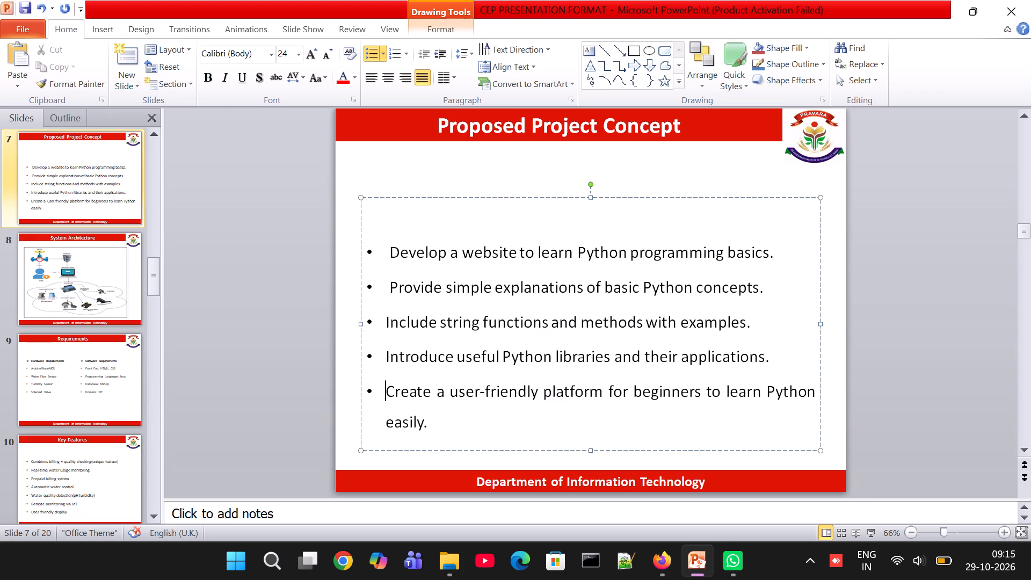
# Remove the blank line above "Develop a website to learn Python programming basics.".
pyautogui.click(376, 238)
pyautogui.press('BackSpace')
pyautogui.press('BackSpace')
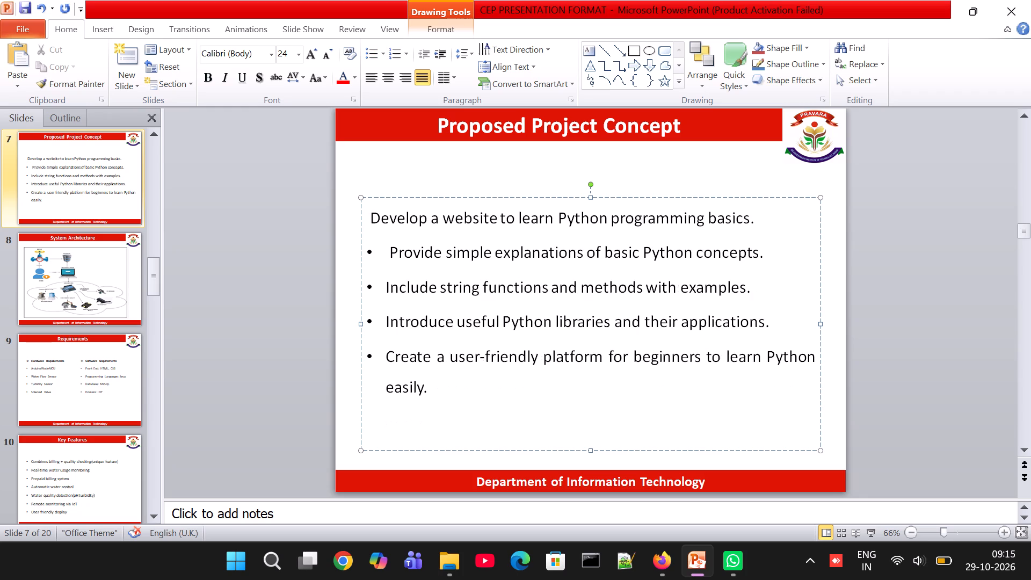
pyautogui.press('Return')
pyautogui.press('BackSpace')
# Apply hollow square bullets to all five points in the slide body.
pyautogui.click(372, 218)
pyautogui.moveTo(372, 218); pyautogui.dragTo(485, 448)
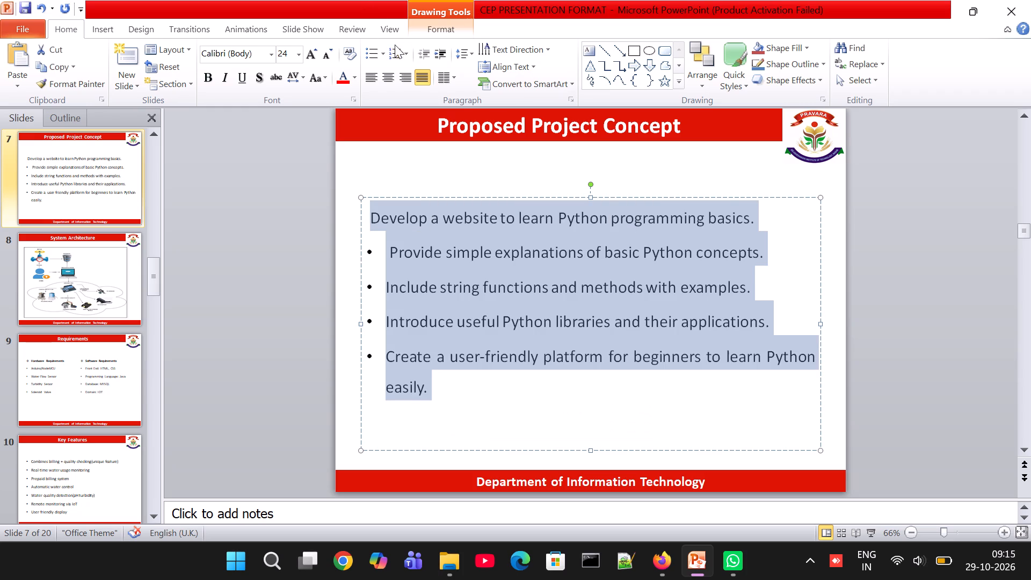
pyautogui.click(379, 54)
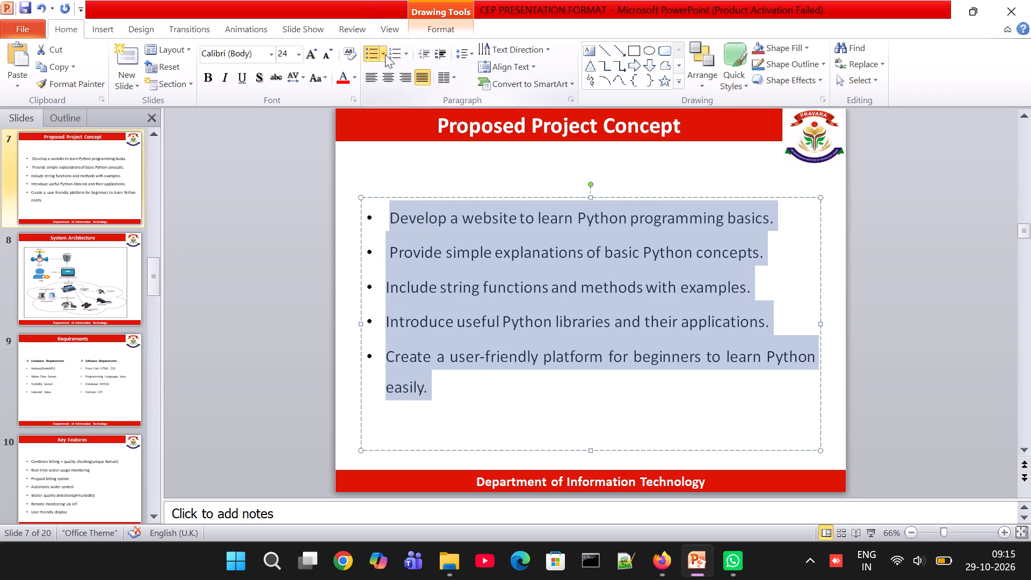
pyautogui.click(385, 54)
pyautogui.click(472, 165)
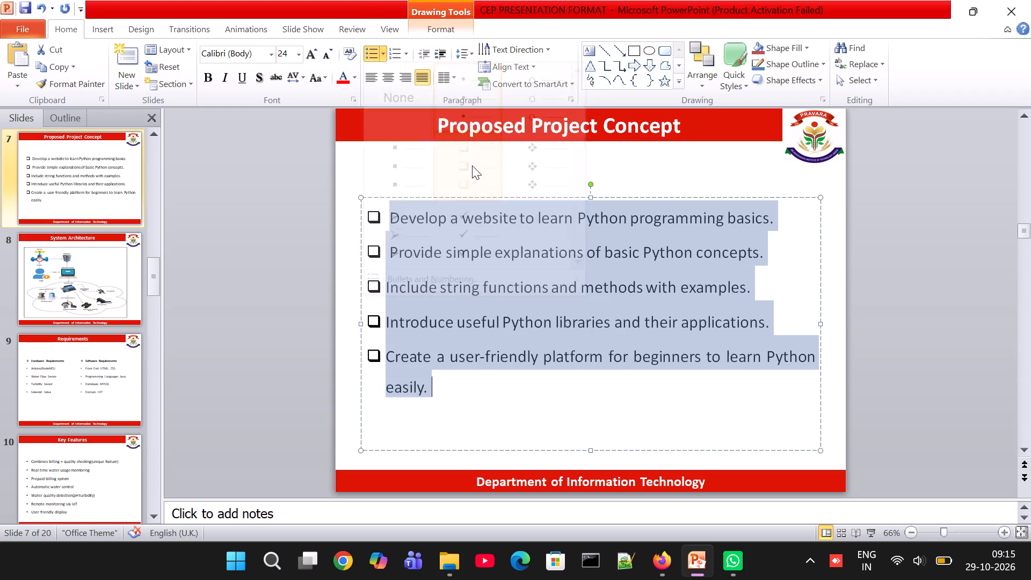
# Set the font of all five body points to Baskerville Old Face.
pyautogui.click(268, 59)
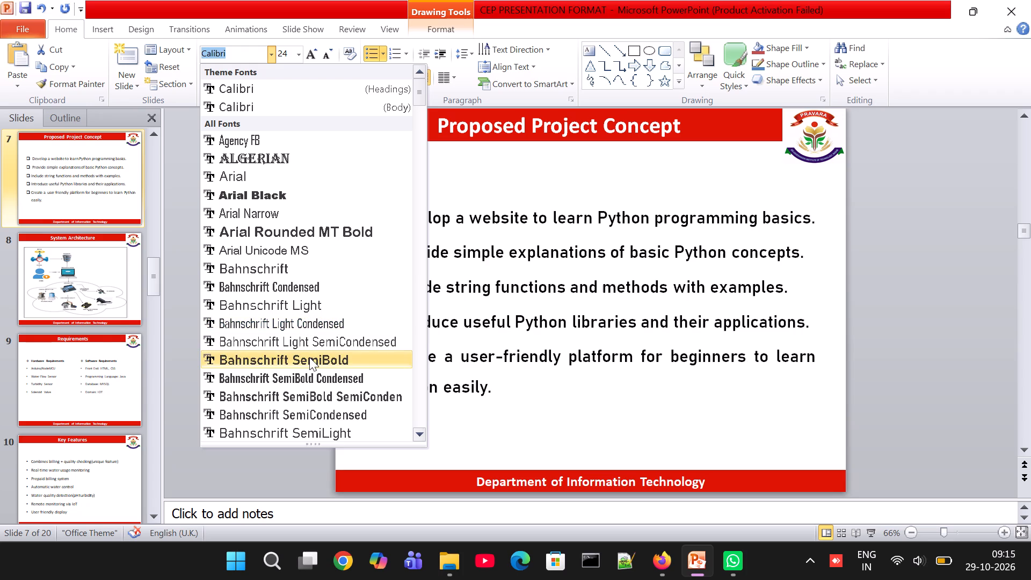
pyautogui.scroll(-2, 309, 357)
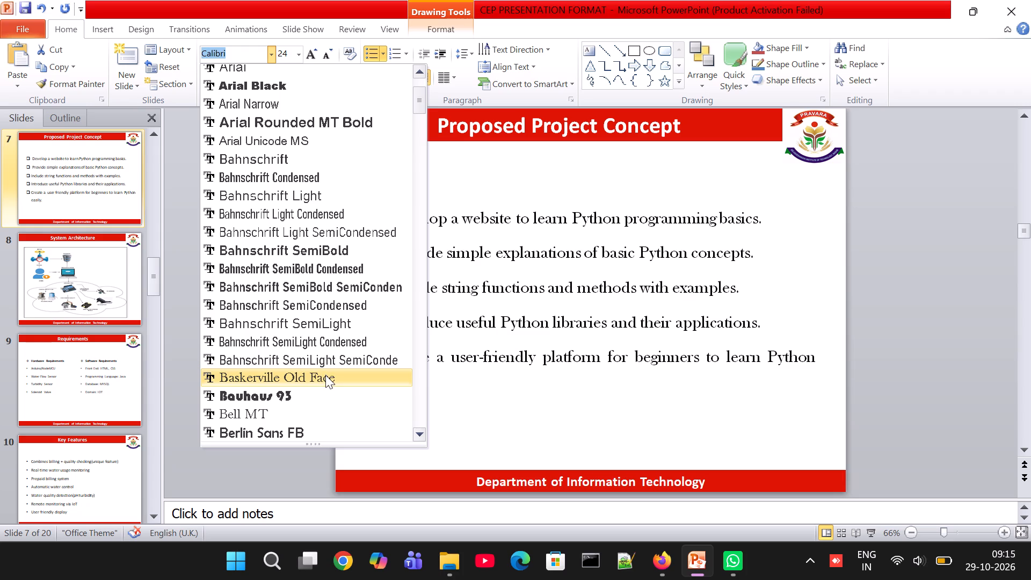
pyautogui.click(326, 375)
pyautogui.click(443, 410)
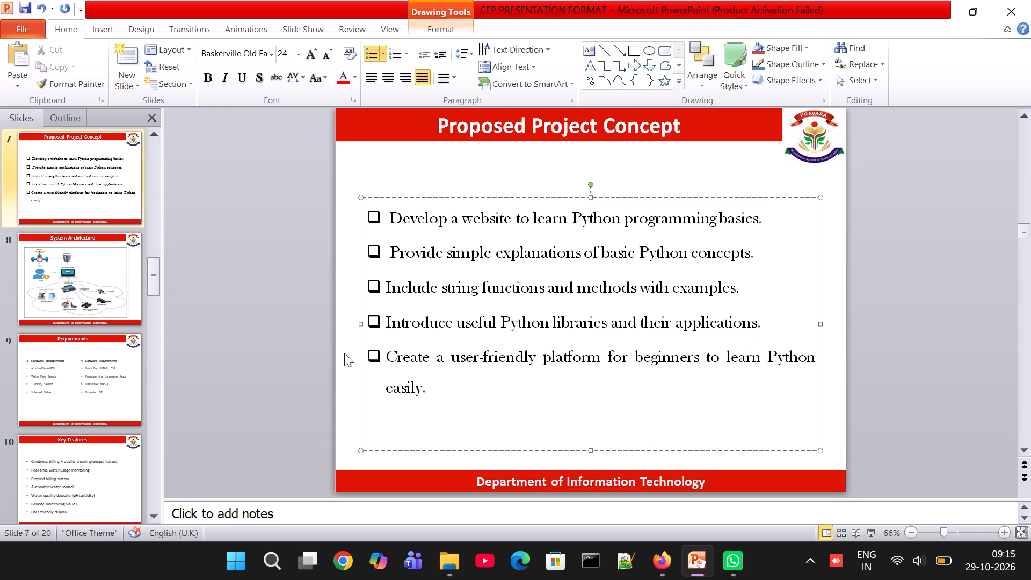
pyautogui.click(101, 165)
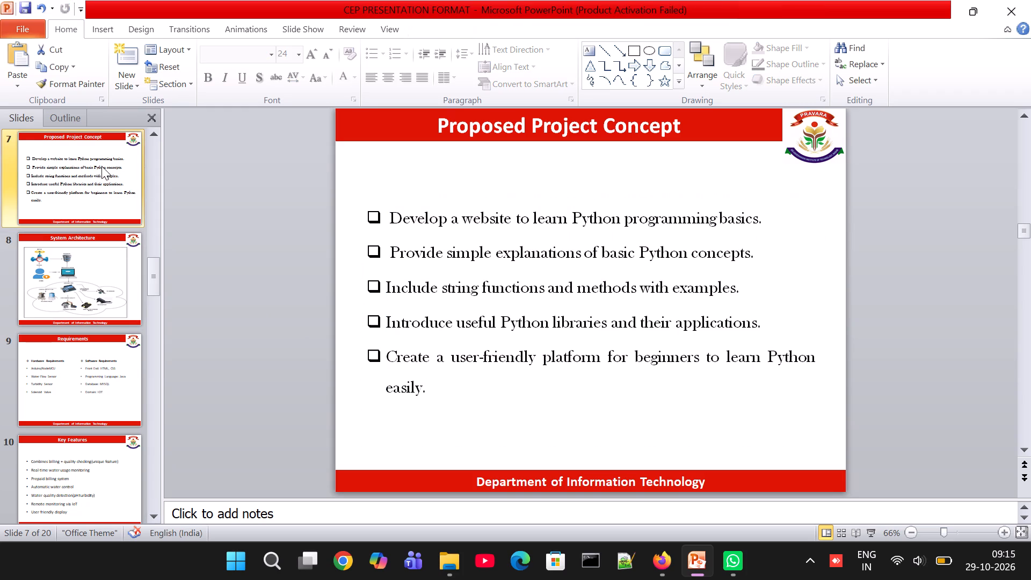
pyautogui.click(105, 176)
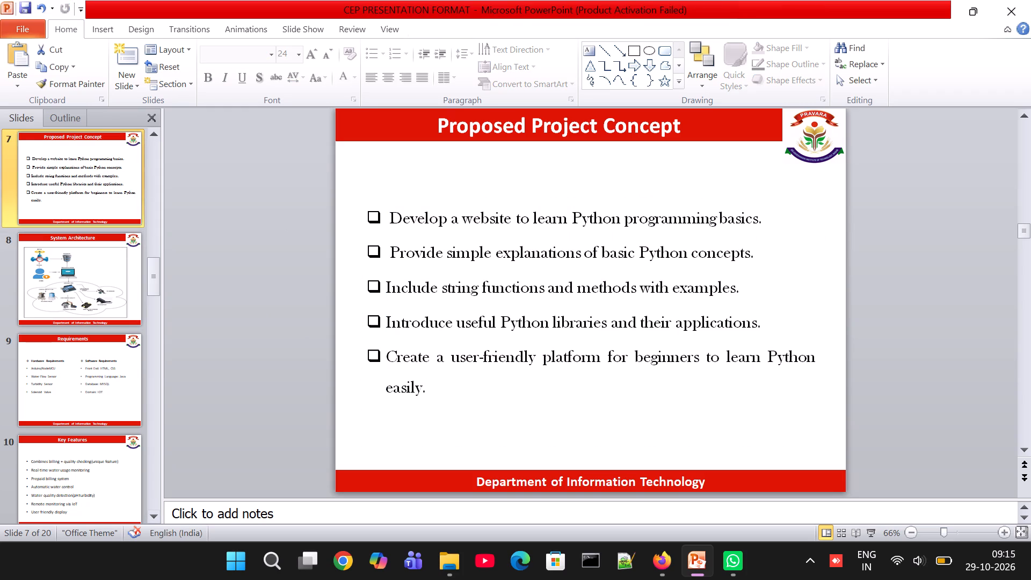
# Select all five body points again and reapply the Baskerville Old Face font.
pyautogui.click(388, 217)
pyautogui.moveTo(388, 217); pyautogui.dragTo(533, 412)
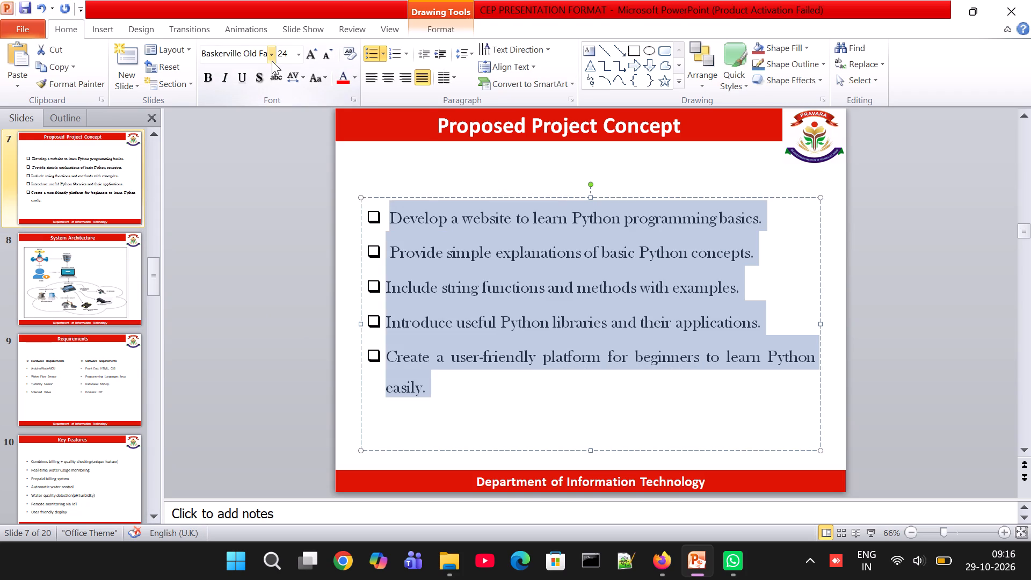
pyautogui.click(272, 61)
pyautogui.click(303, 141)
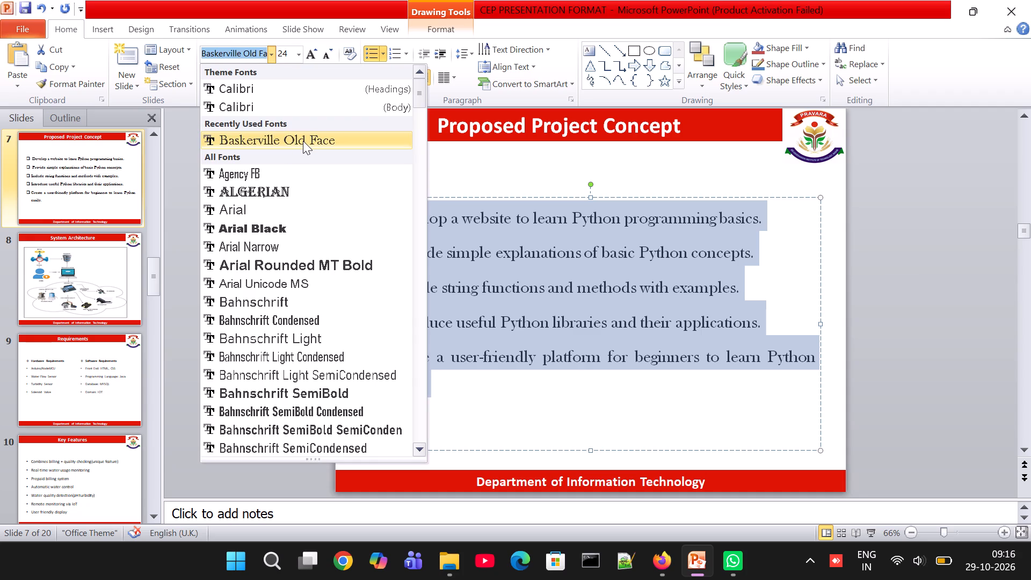
# Go to the Introduction slide and select its bullet text to check the formatting used there.
pyautogui.scroll(1, 84, 241)
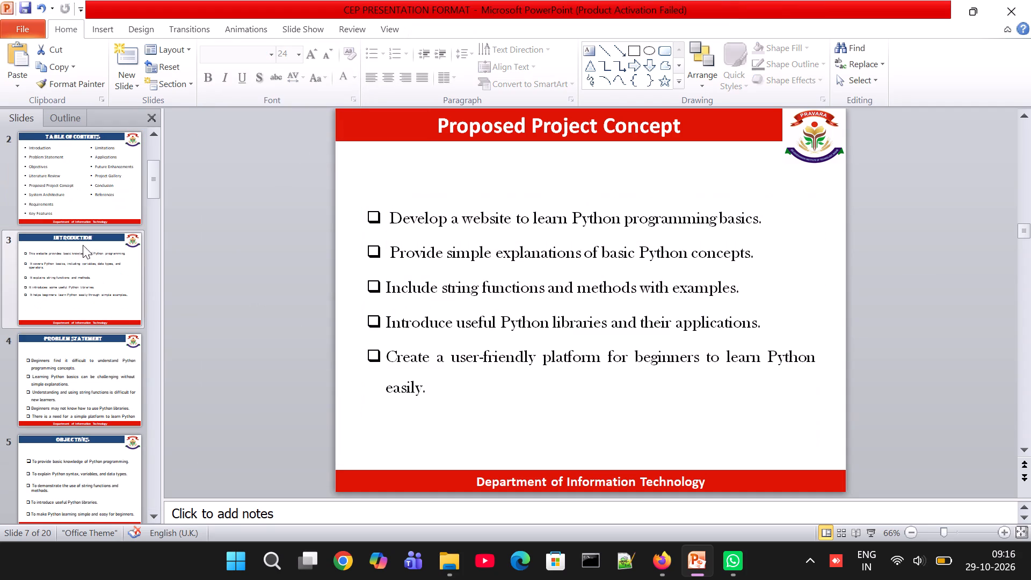
pyautogui.click(83, 285)
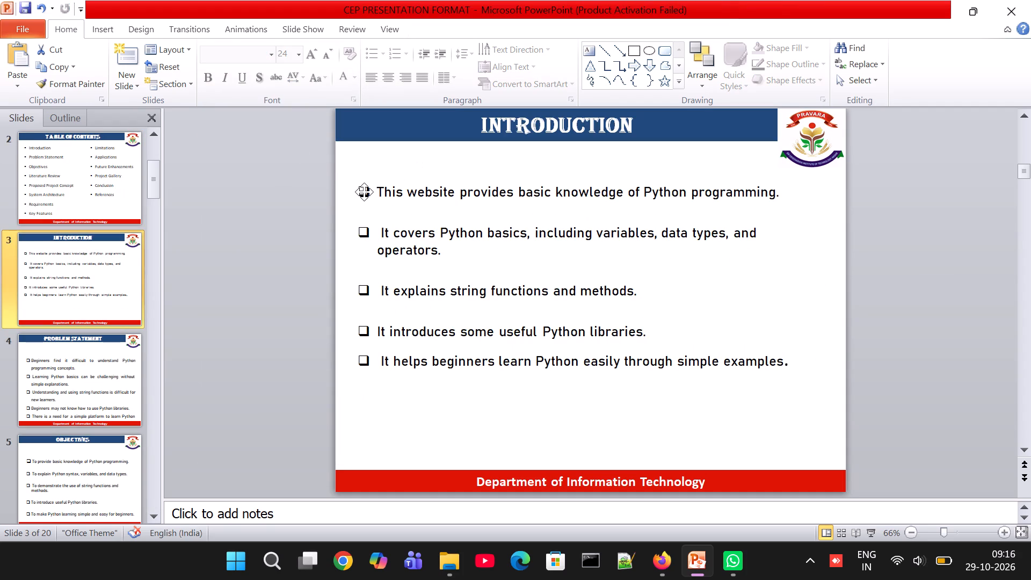
pyautogui.click(379, 192)
pyautogui.moveTo(379, 192); pyautogui.dragTo(582, 480)
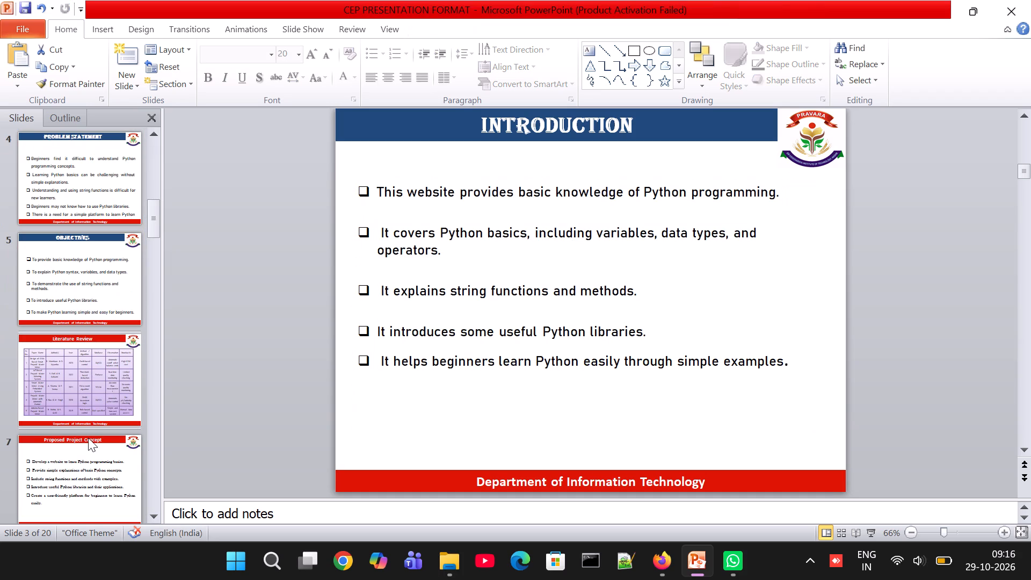
# Fill the title bar of the Proposed Project Concept slide with the dark blue theme colour.
pyautogui.click(88, 458)
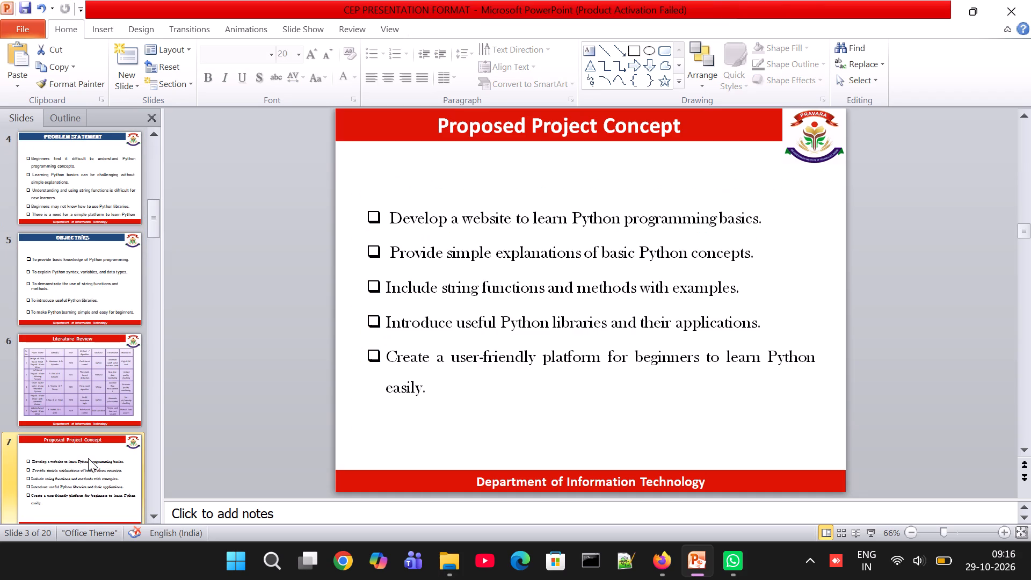
pyautogui.doubleClick(417, 119)
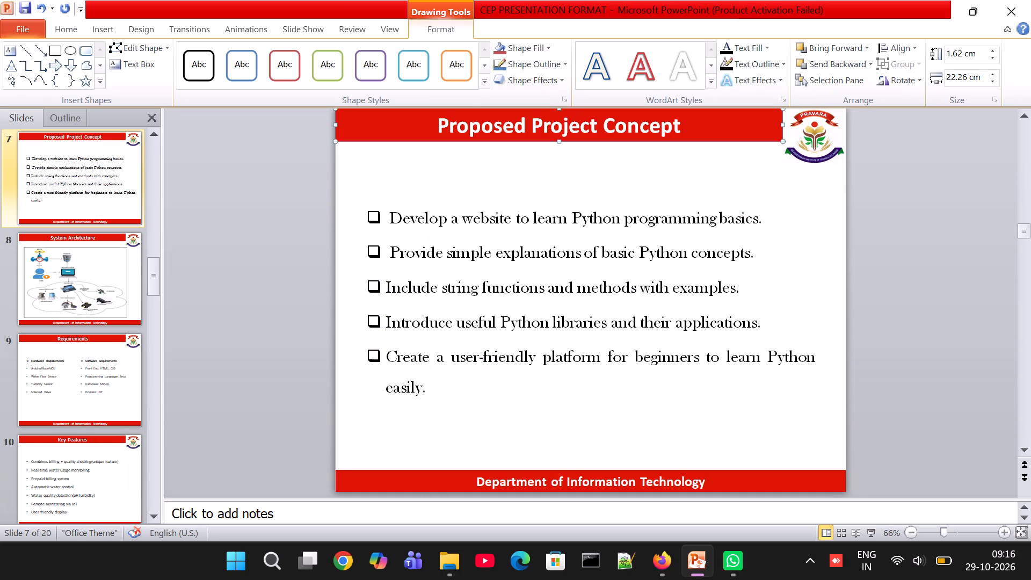
pyautogui.click(518, 50)
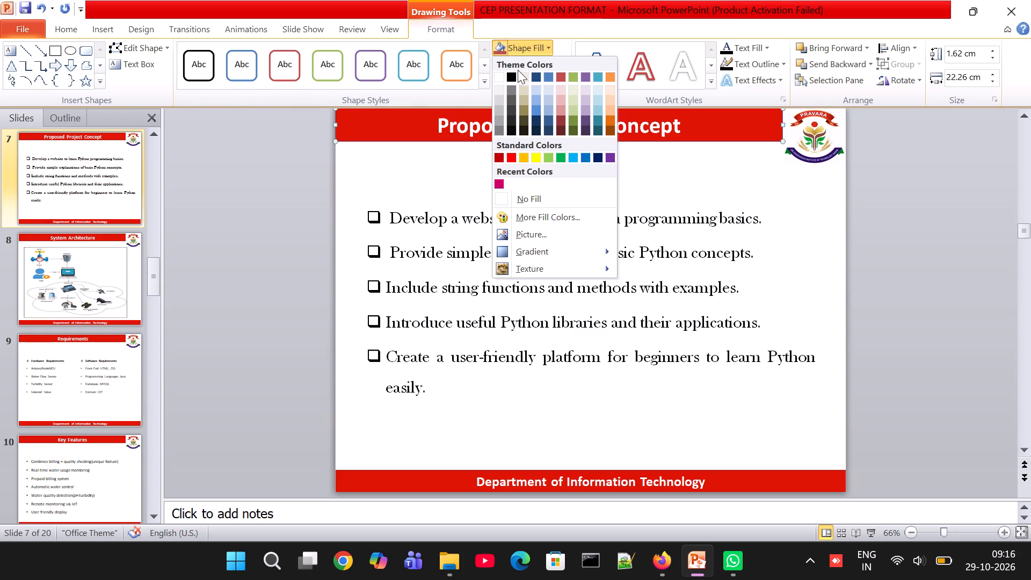
pyautogui.click(541, 76)
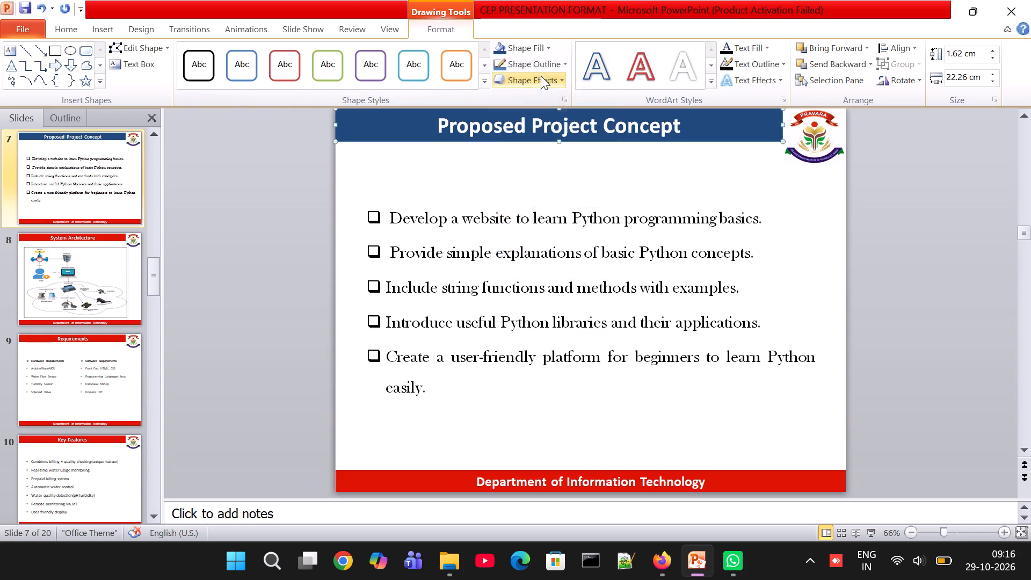
# Set the font of the Proposed Project Concept slide's title to Algerian.
pyautogui.tripleClick(457, 130)
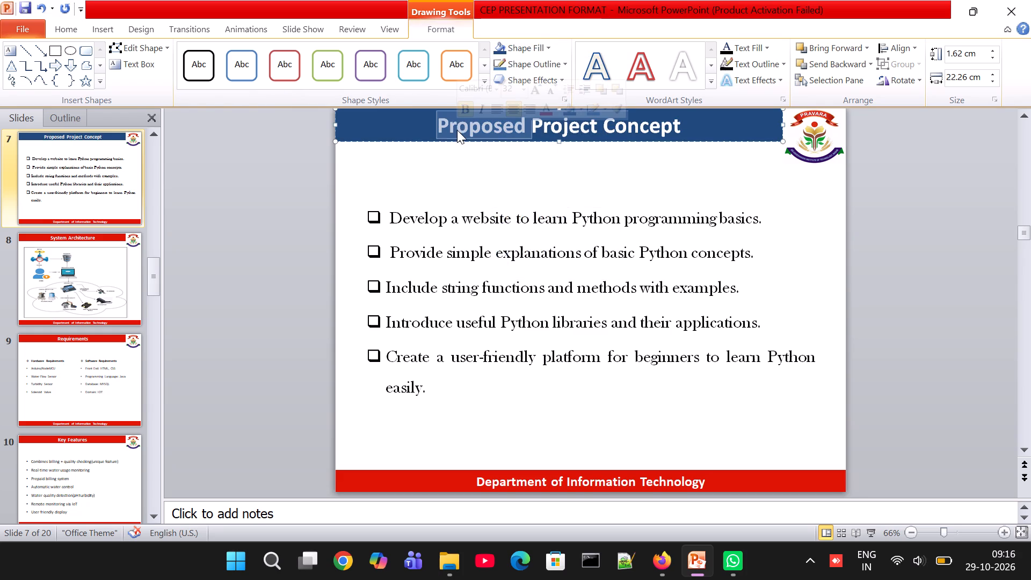
pyautogui.click(69, 31)
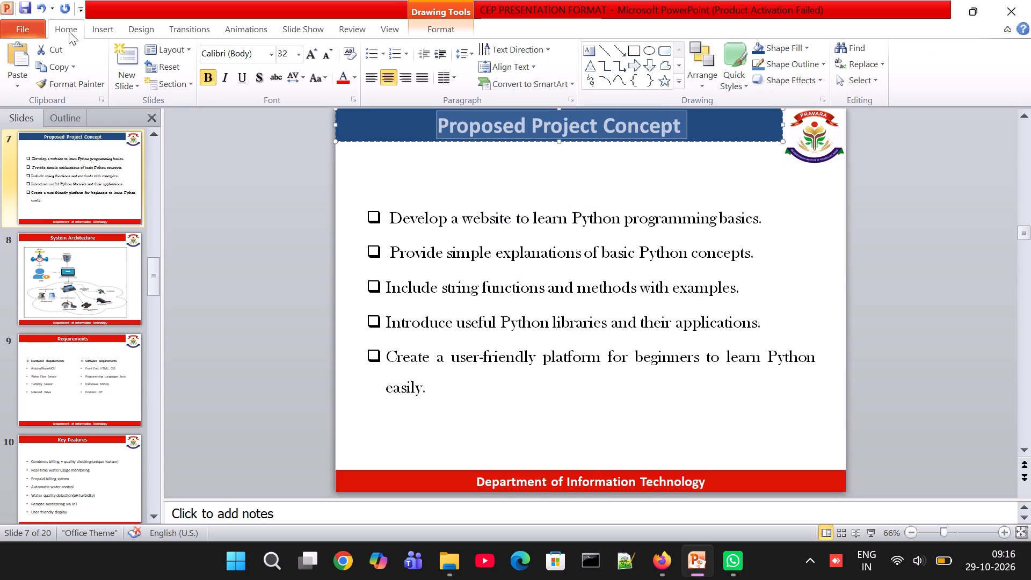
pyautogui.click(274, 58)
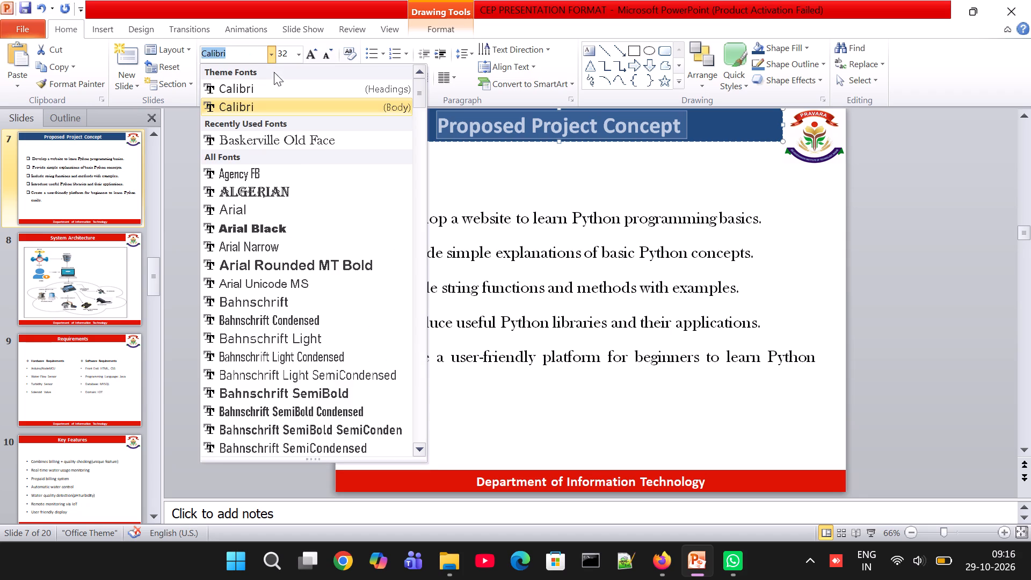
pyautogui.click(295, 191)
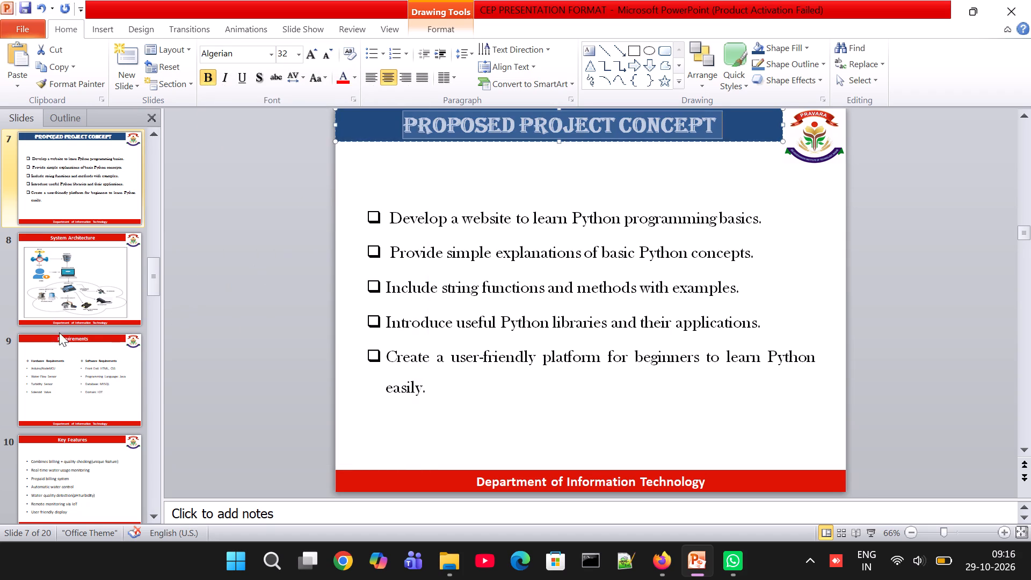
# Go to the System Architecture slide and set its title font to Algerian.
pyautogui.click(98, 277)
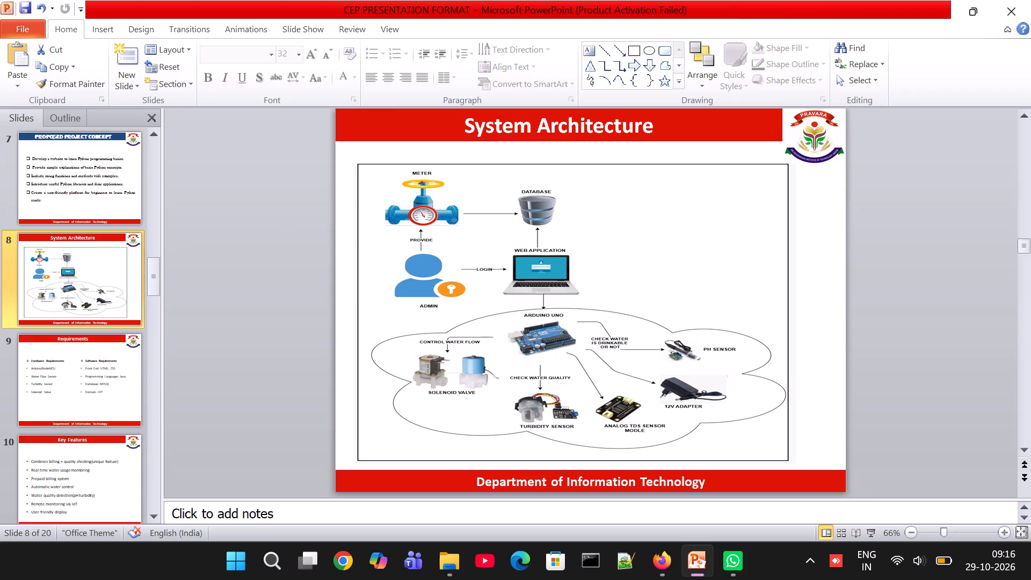
pyautogui.click(650, 130)
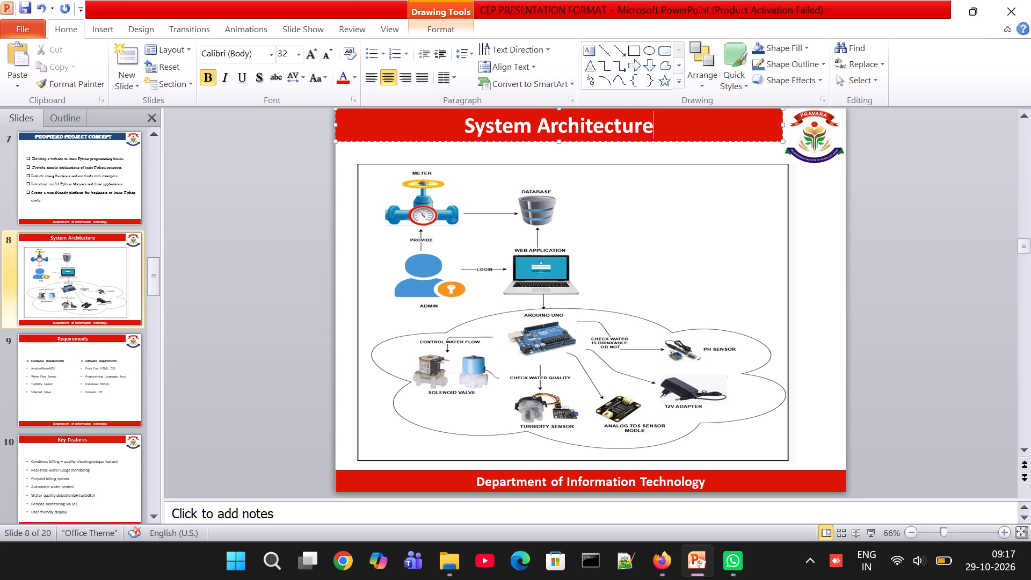
pyautogui.tripleClick(649, 126)
pyautogui.click(272, 54)
pyautogui.click(274, 139)
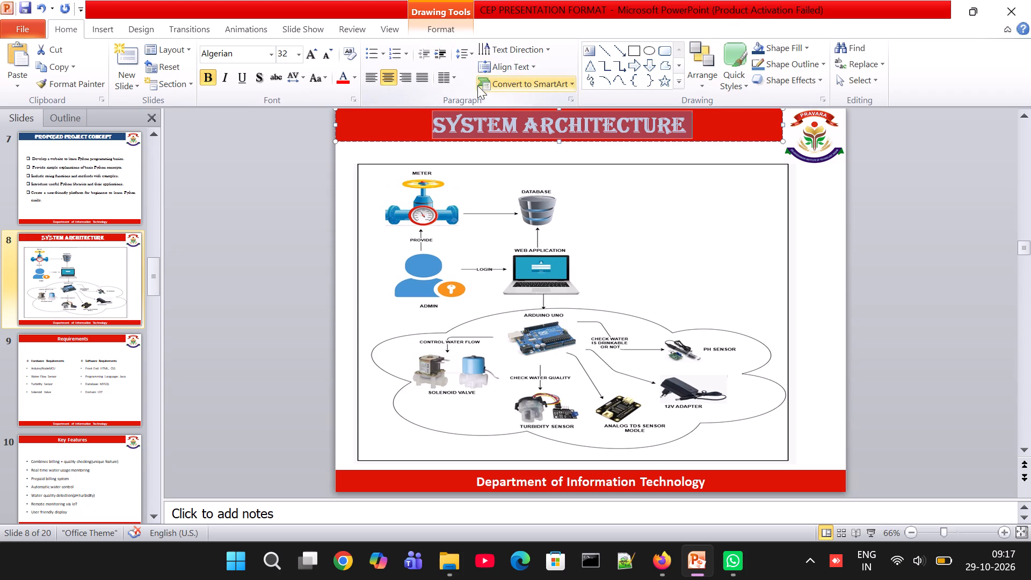
# Fill the title bar of the System Architecture slide with the same dark blue colour.
pyautogui.doubleClick(413, 127)
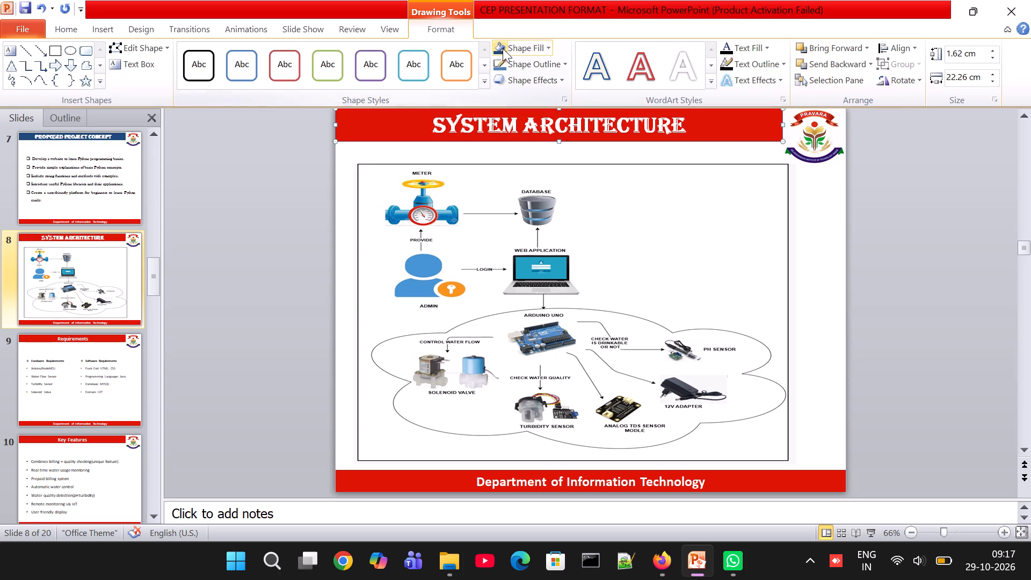
pyautogui.click(501, 48)
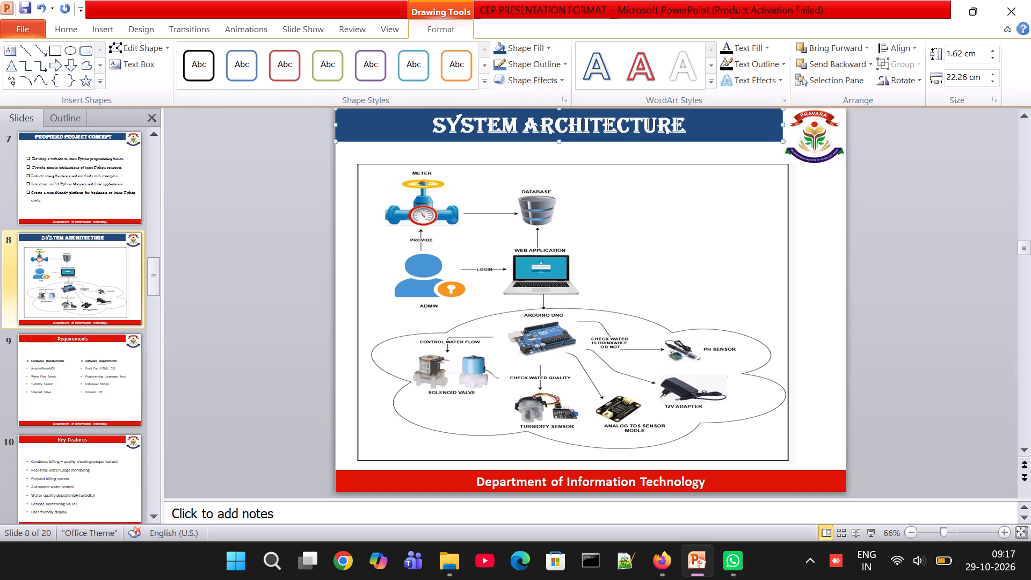
# Select the architecture diagram picture on the System Architecture slide.
pyautogui.click(618, 270)
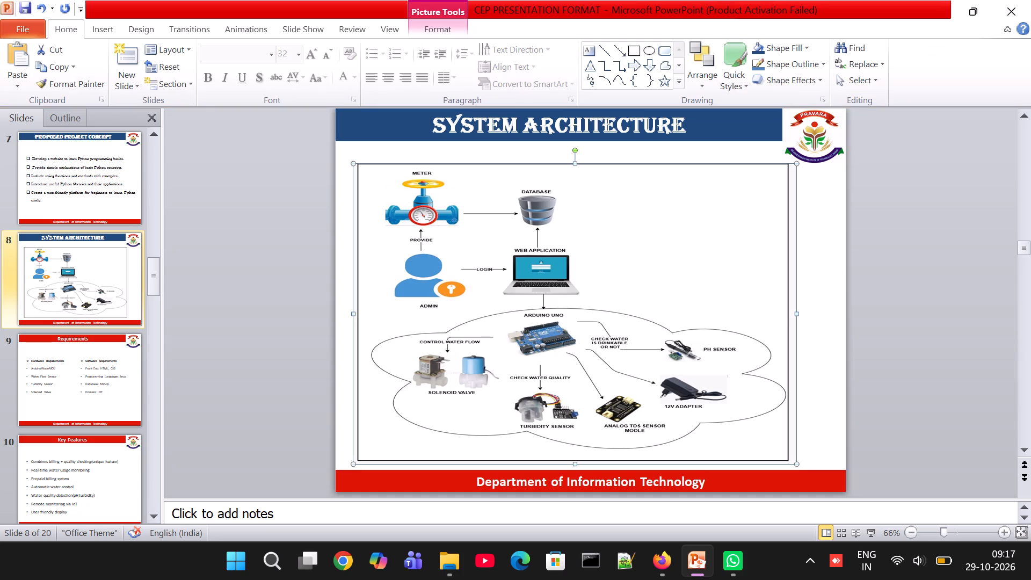
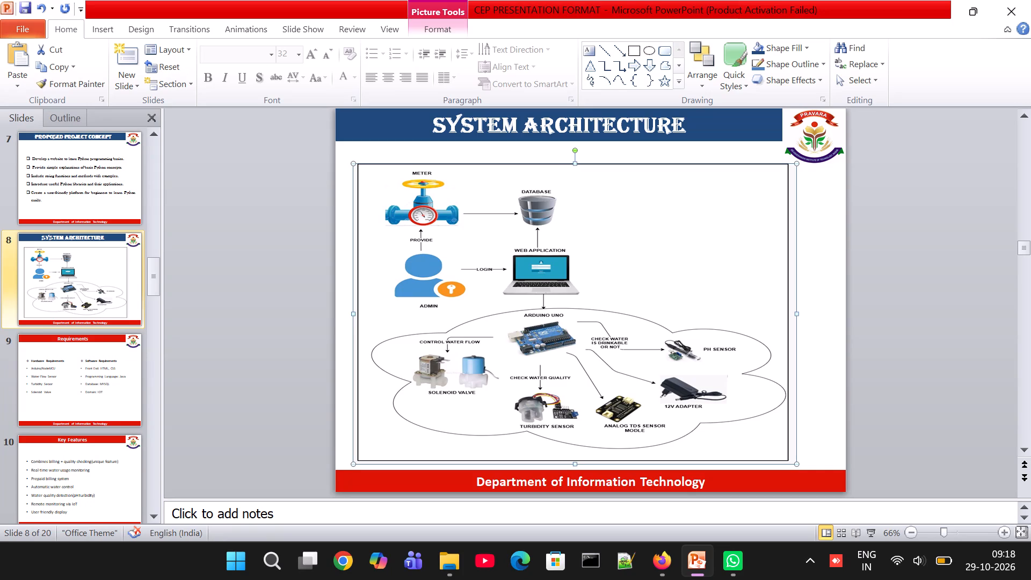
# Go to the Requirements slide and set its title font to Algerian.
pyautogui.click(73, 366)
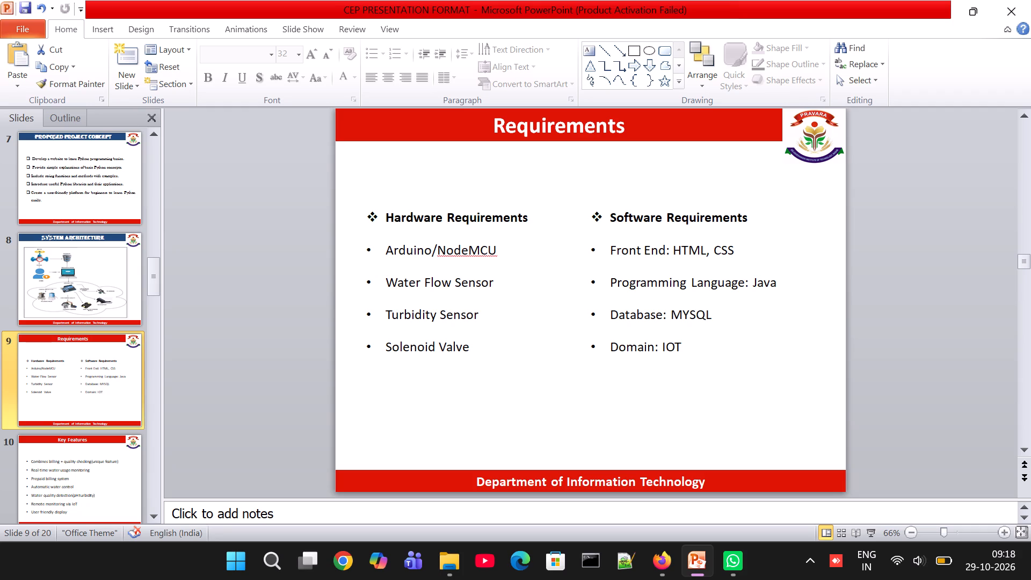
pyautogui.doubleClick(497, 118)
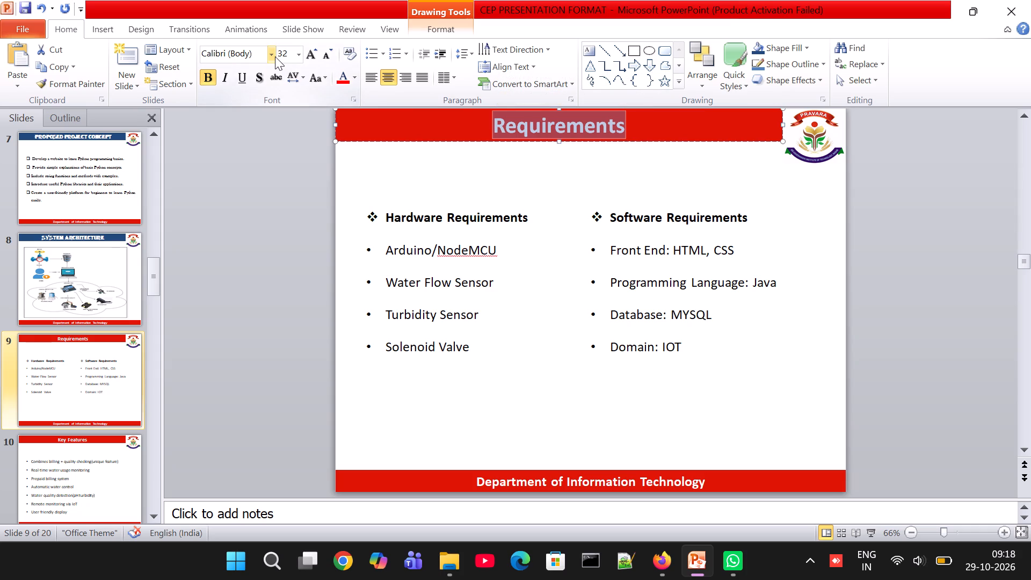
pyautogui.click(275, 56)
pyautogui.click(272, 145)
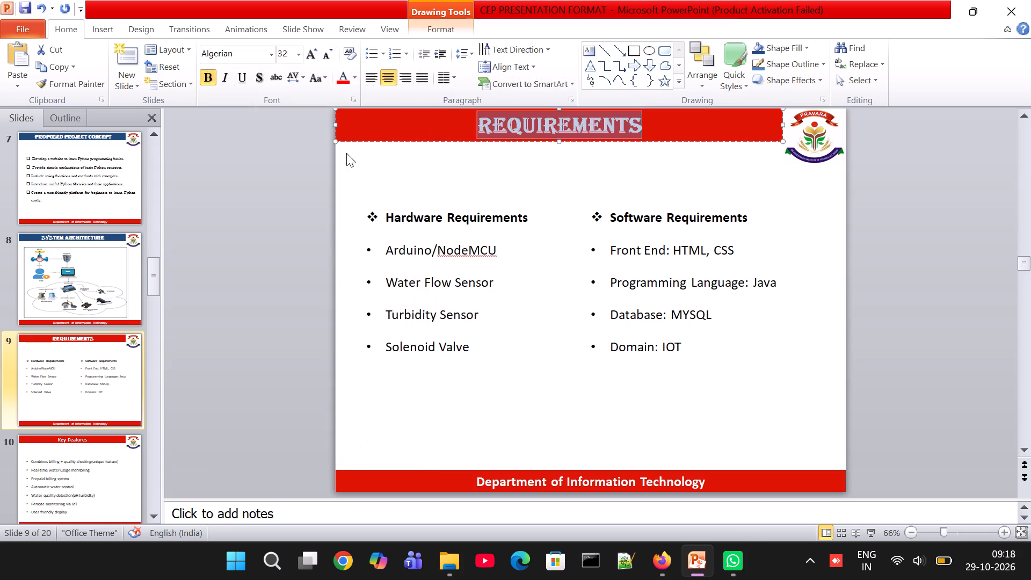
# Fill the title bar of the Requirements slide with the same dark blue theme colour as the earlier slides.
pyautogui.doubleClick(374, 131)
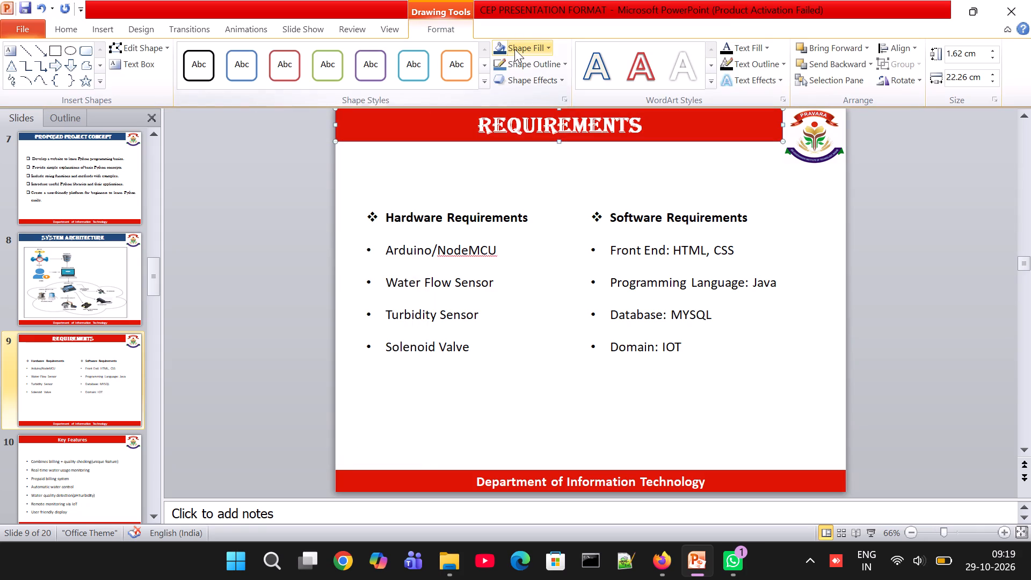
pyautogui.click(513, 49)
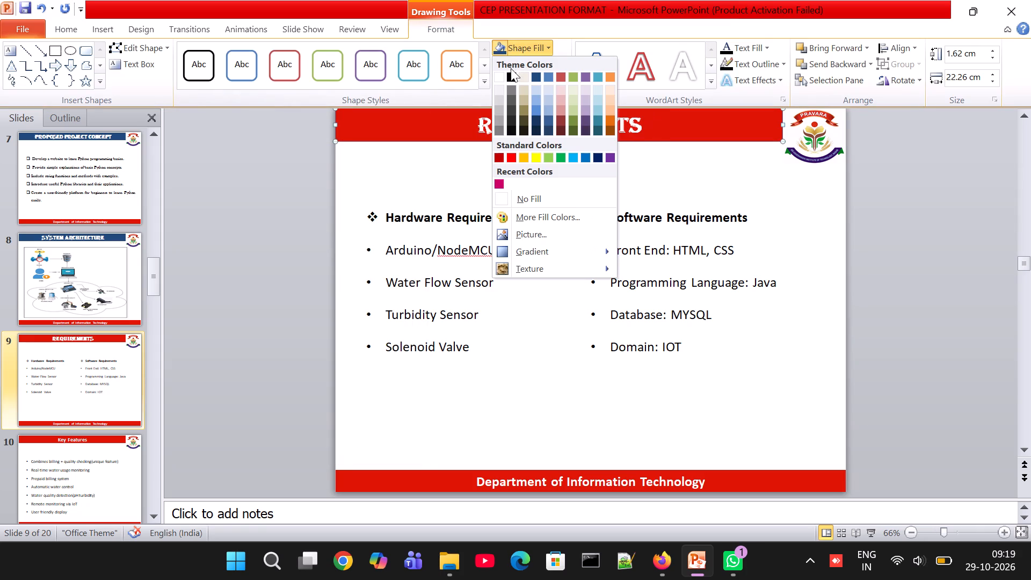
pyautogui.click(534, 75)
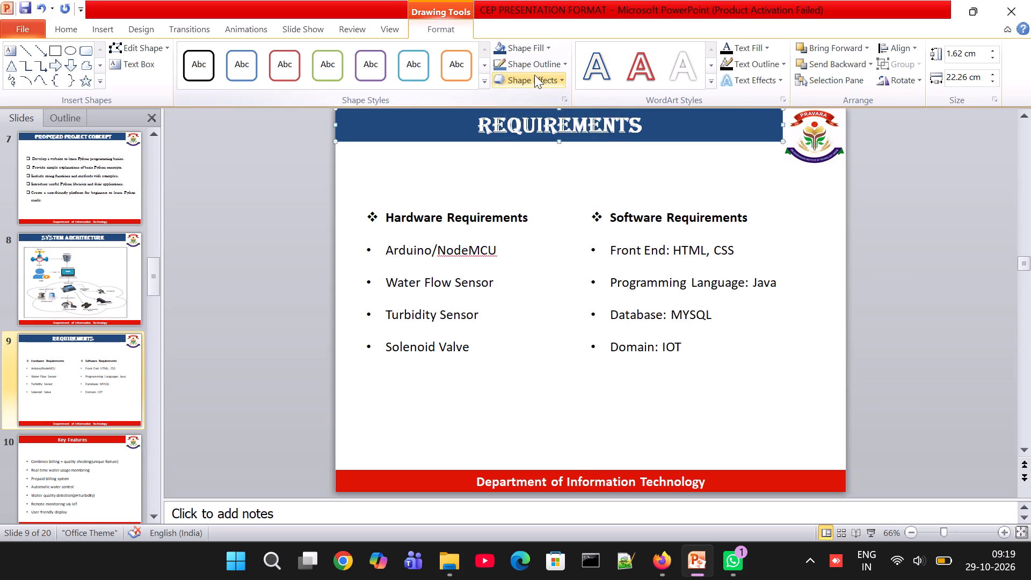
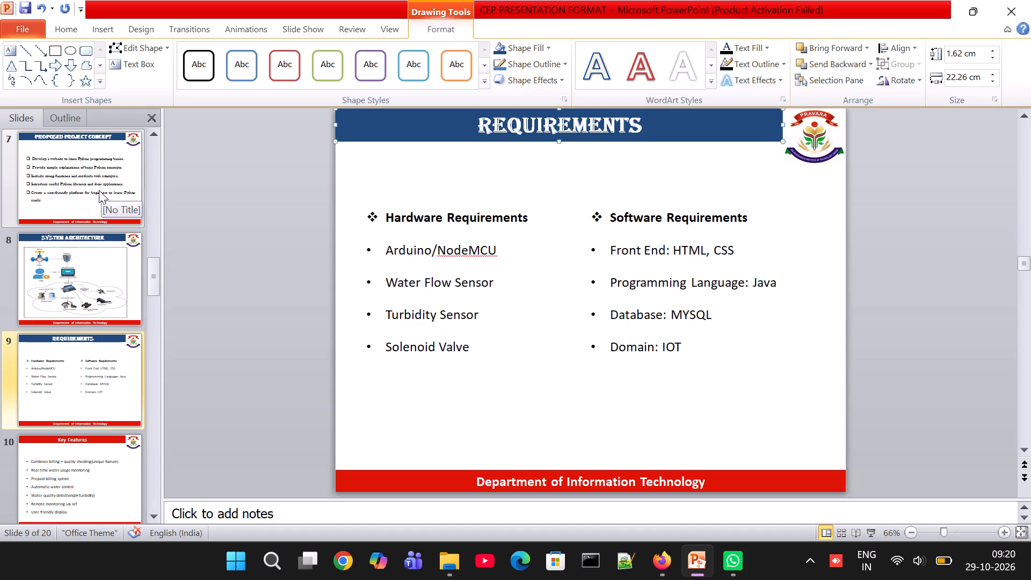
# Return to the System Architecture slide to view its title bar and diagram.
pyautogui.click(74, 274)
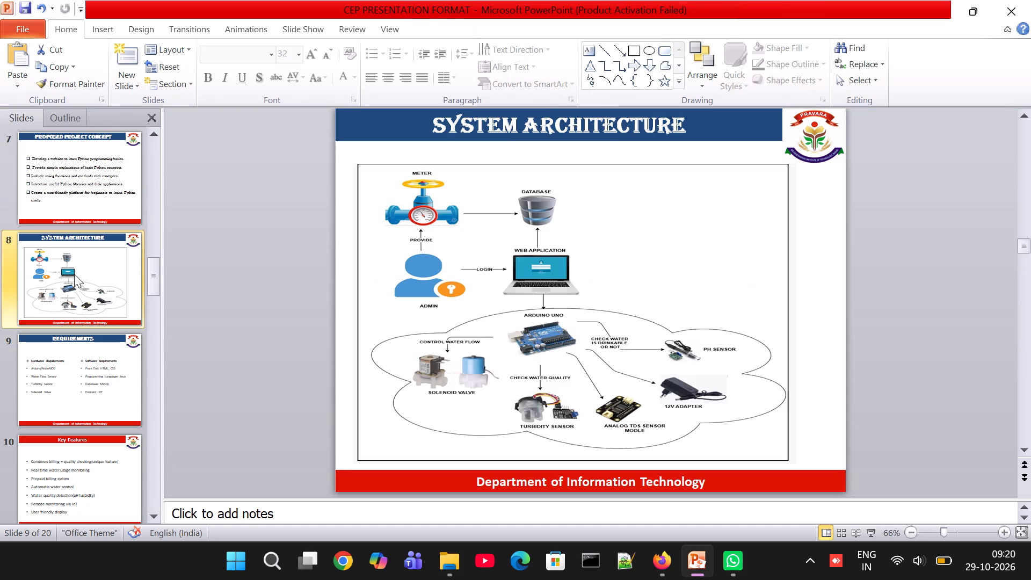
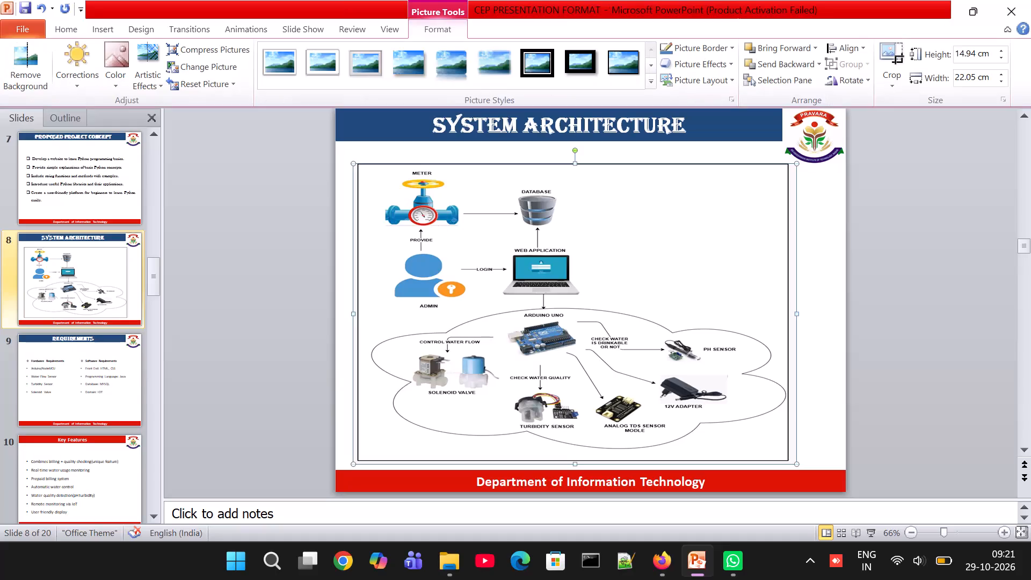
# Cut the old water-meter architecture diagram picture out of the System Architecture slide.
pyautogui.rightClick(550, 191)
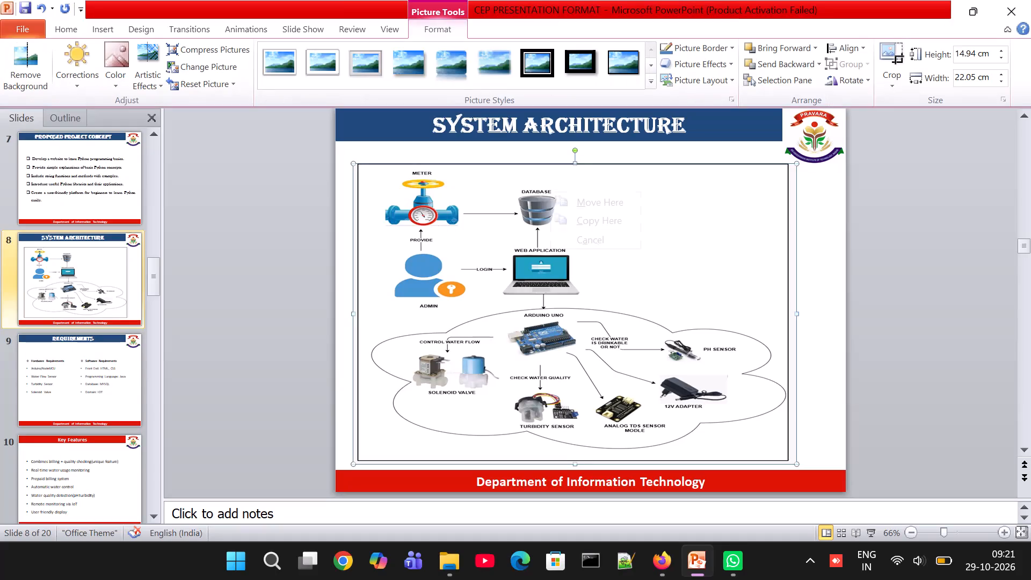
pyautogui.doubleClick(432, 162)
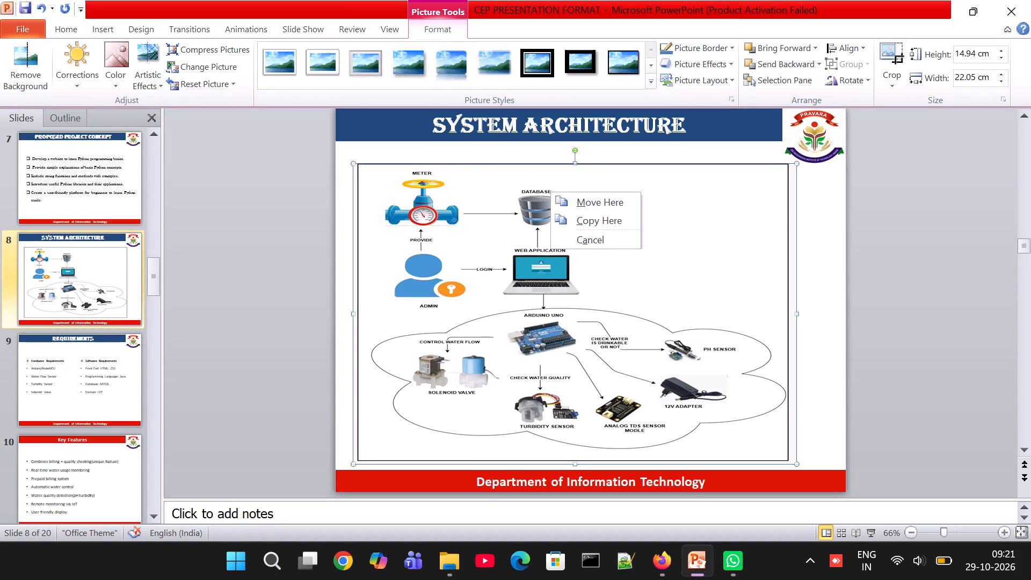
pyautogui.rightClick(432, 162)
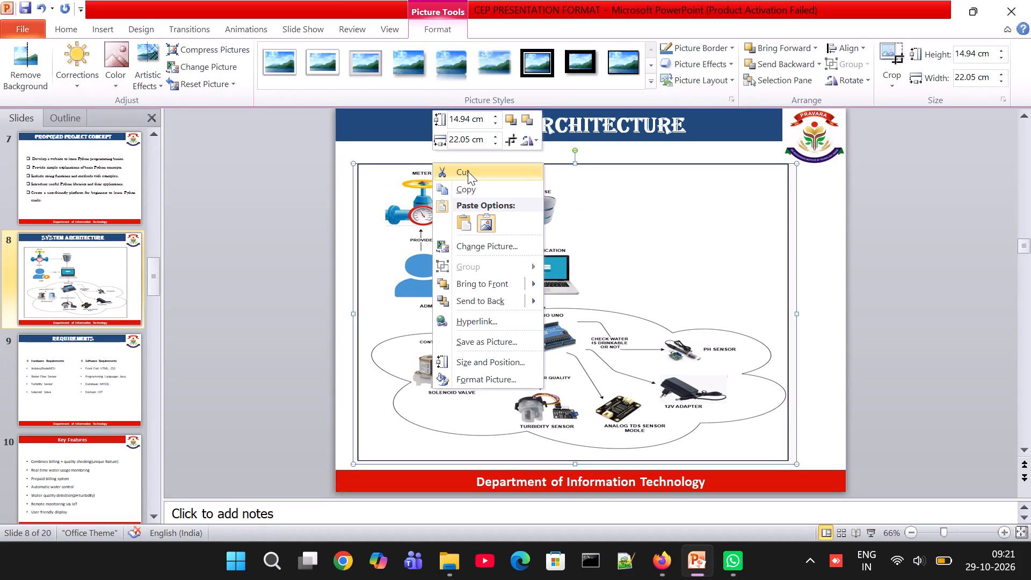
pyautogui.click(468, 171)
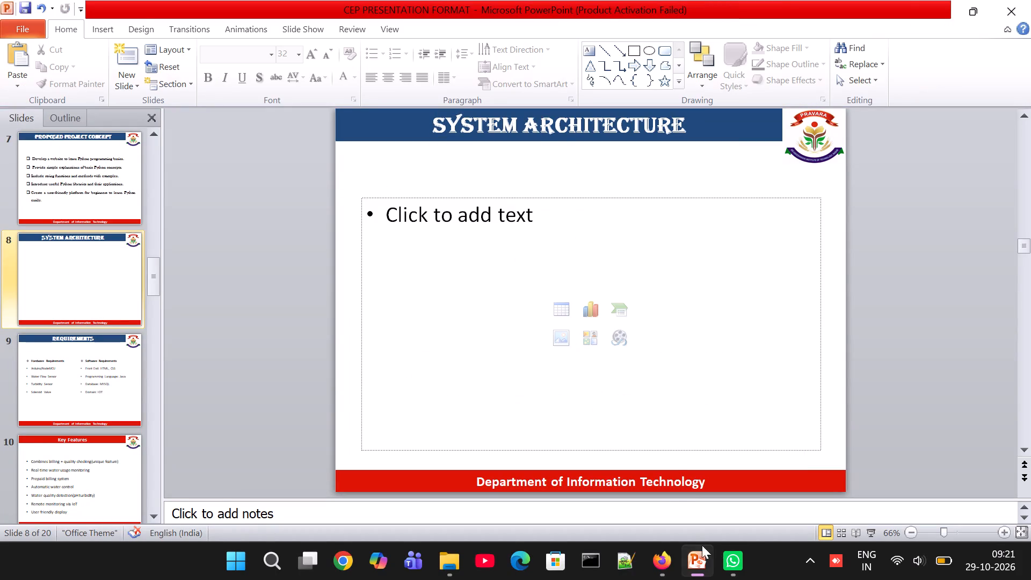
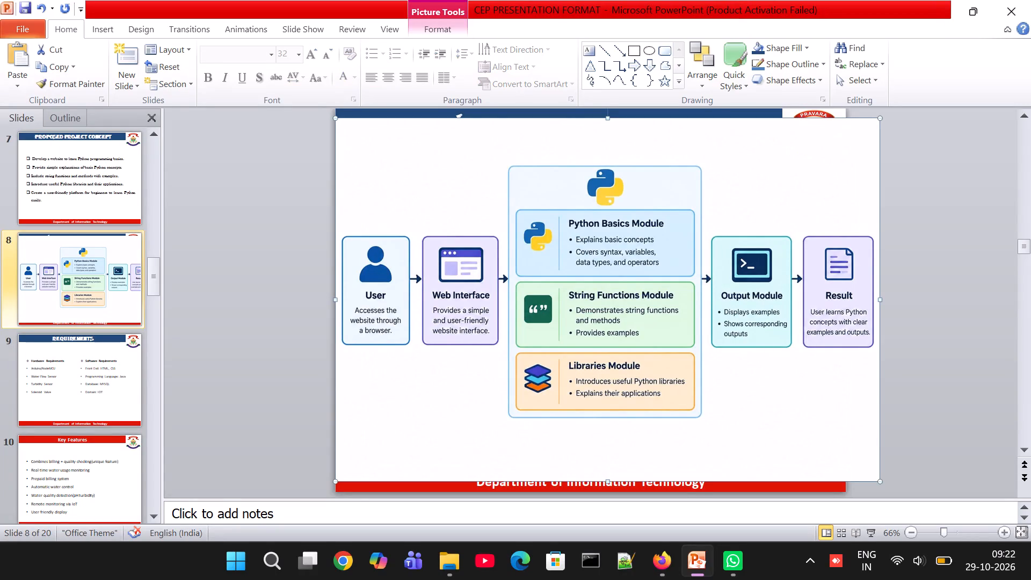
# Shrink the Python website architecture diagram and move it into the blank area between the System Architecture title bar and the footer.
pyautogui.click(337, 118)
pyautogui.moveTo(337, 118); pyautogui.dragTo(412, 153)
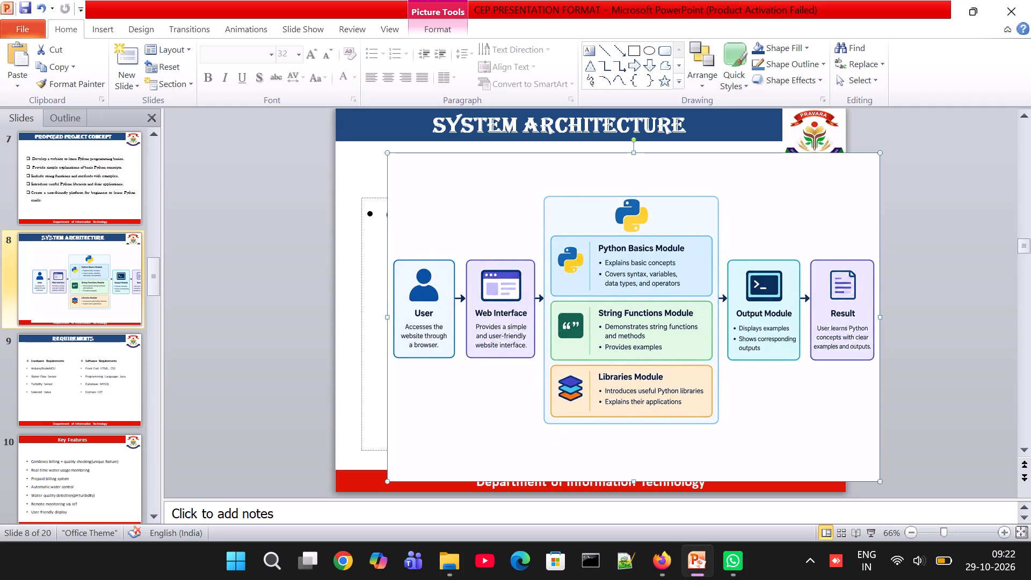
pyautogui.moveTo(878, 151); pyautogui.dragTo(779, 143)
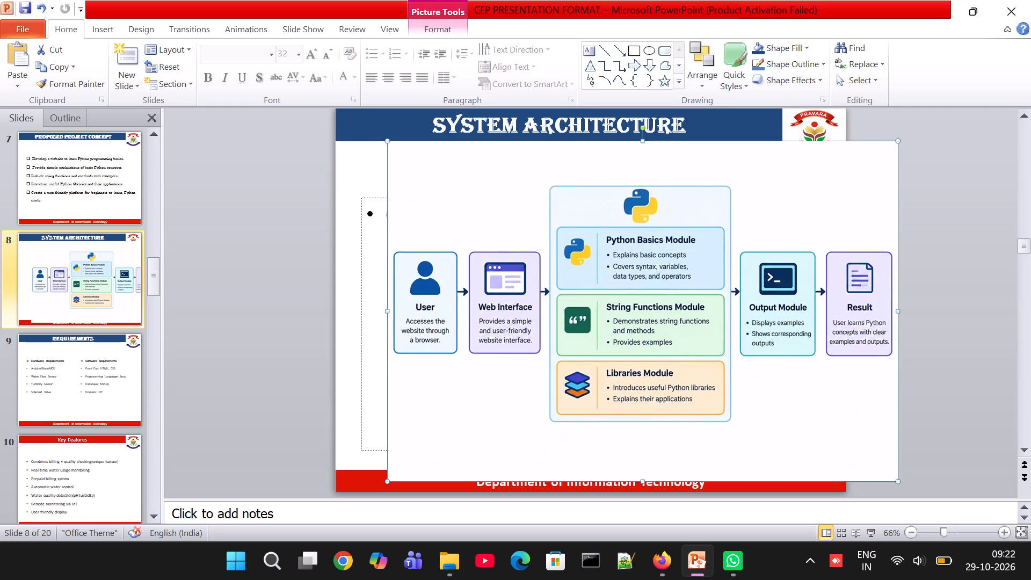
pyautogui.moveTo(504, 155); pyautogui.dragTo(444, 159)
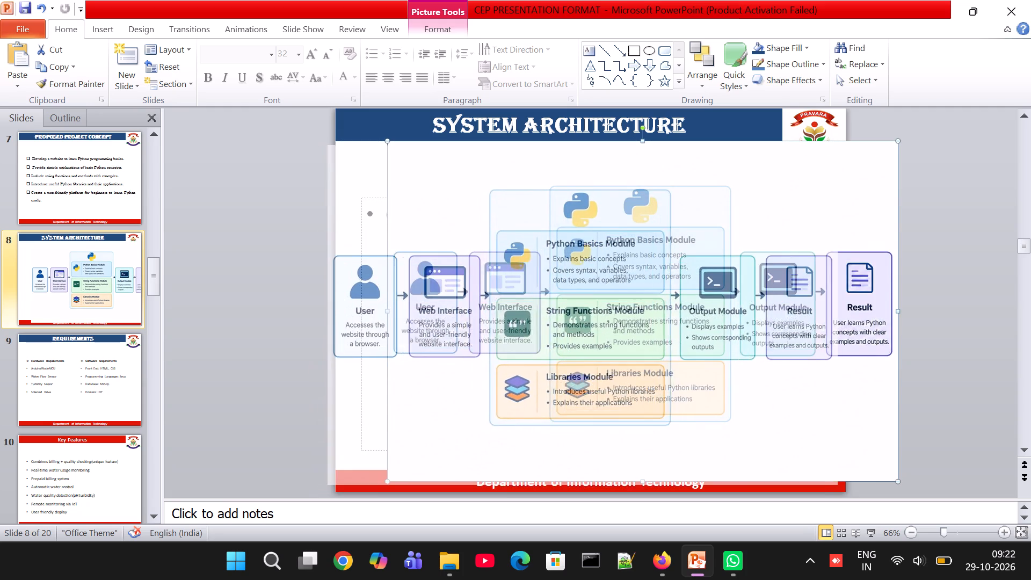
pyautogui.moveTo(444, 159); pyautogui.dragTo(446, 158)
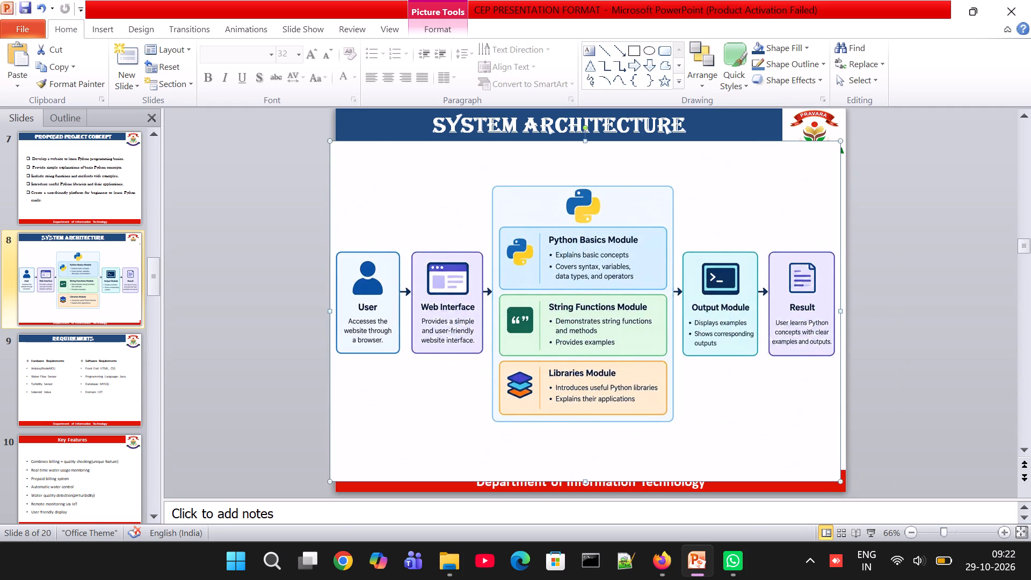
pyautogui.moveTo(839, 482); pyautogui.dragTo(735, 383)
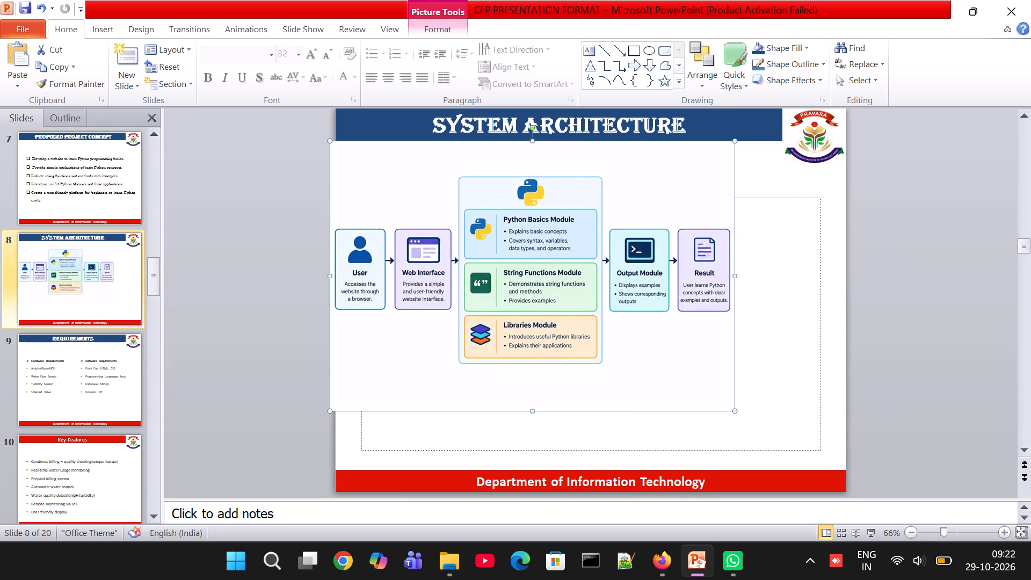
pyautogui.moveTo(732, 278); pyautogui.dragTo(803, 320)
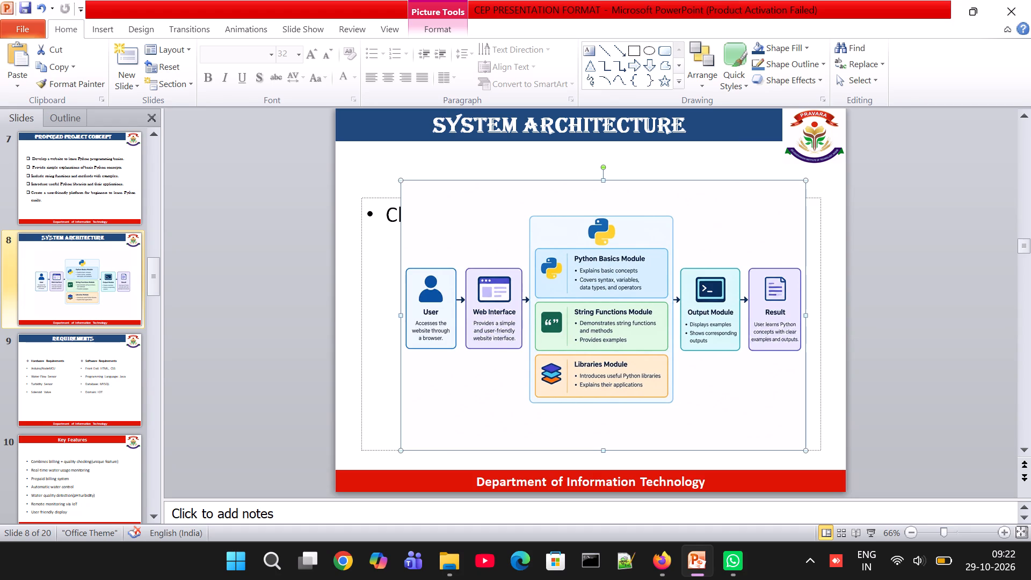
# Stretch the architecture diagram sideways and upward to span nearly the slide's width, and shift it slightly down to just above the footer.
pyautogui.moveTo(402, 313); pyautogui.dragTo(358, 309)
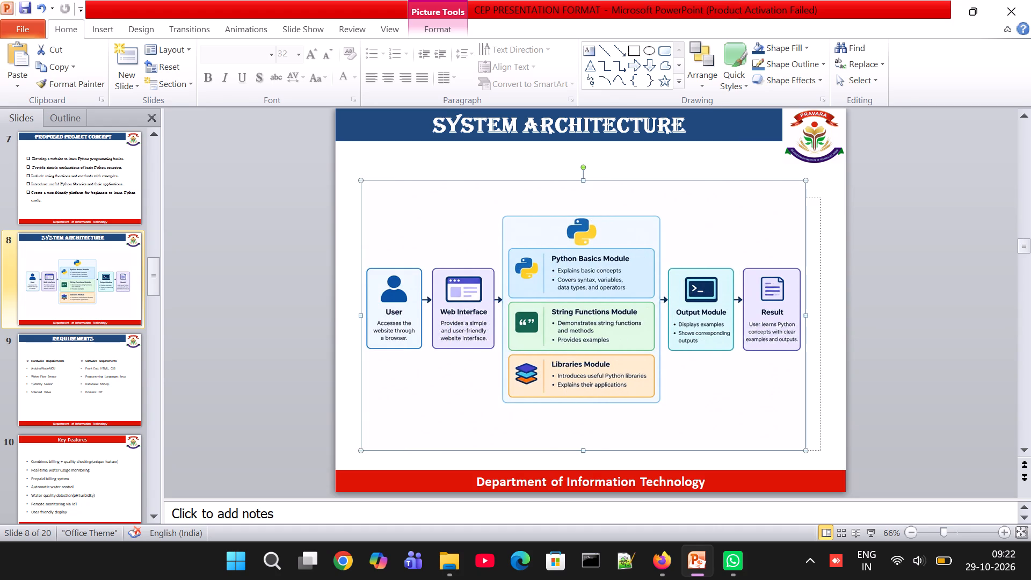
pyautogui.moveTo(581, 180); pyautogui.dragTo(578, 161)
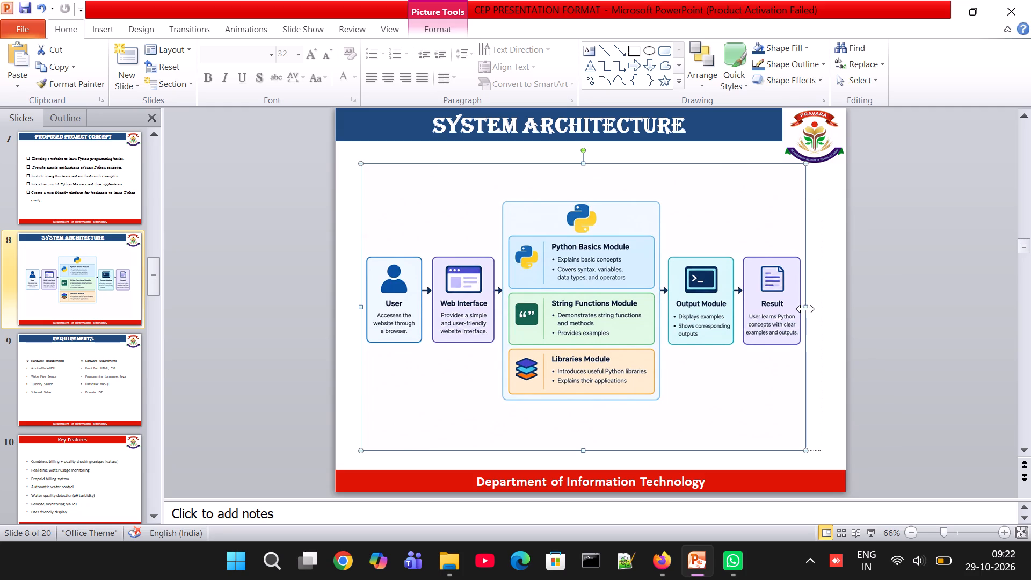
pyautogui.moveTo(805, 309); pyautogui.dragTo(826, 323)
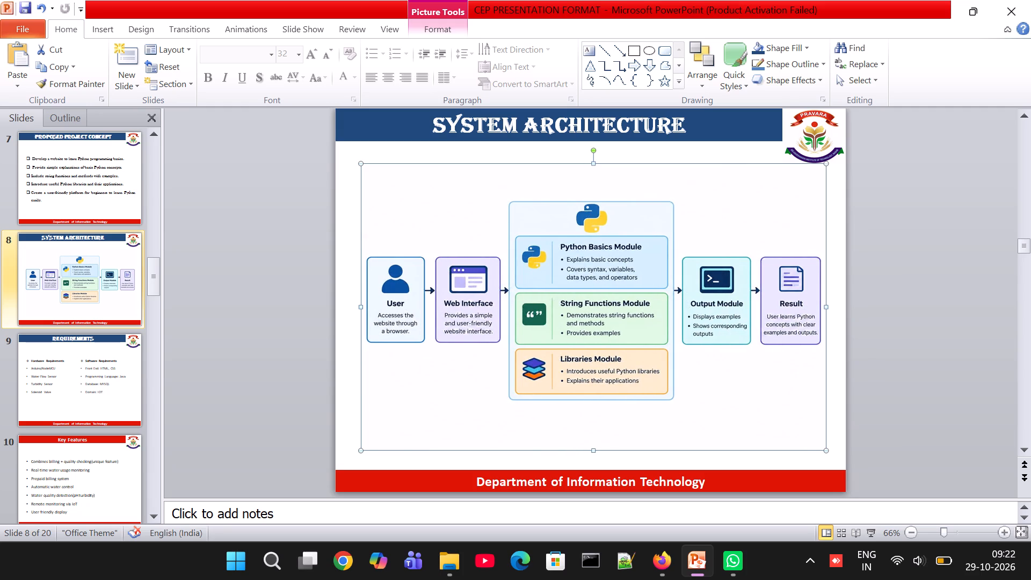
pyautogui.click(829, 226)
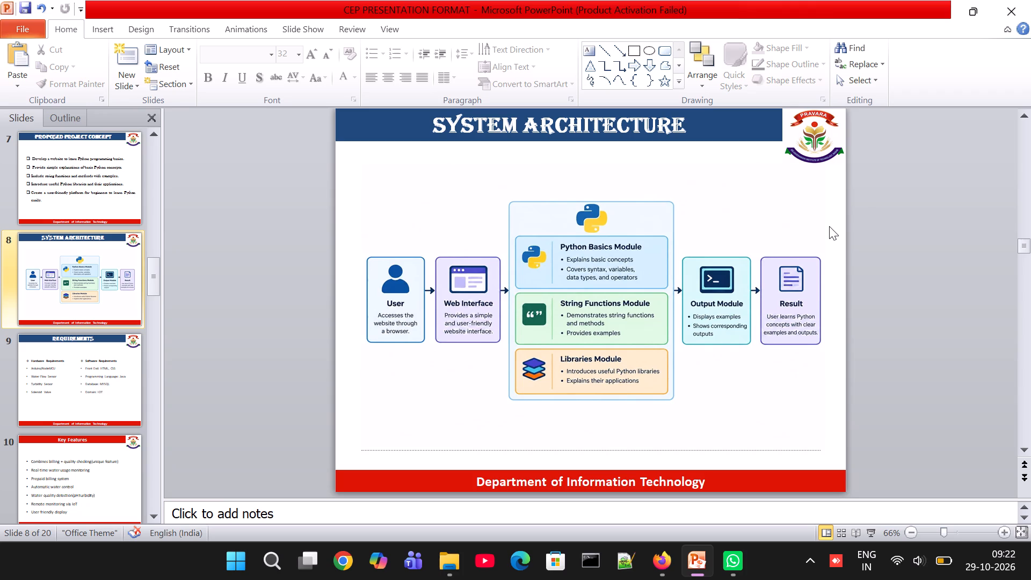
pyautogui.click(525, 402)
pyautogui.moveTo(524, 414); pyautogui.dragTo(523, 423)
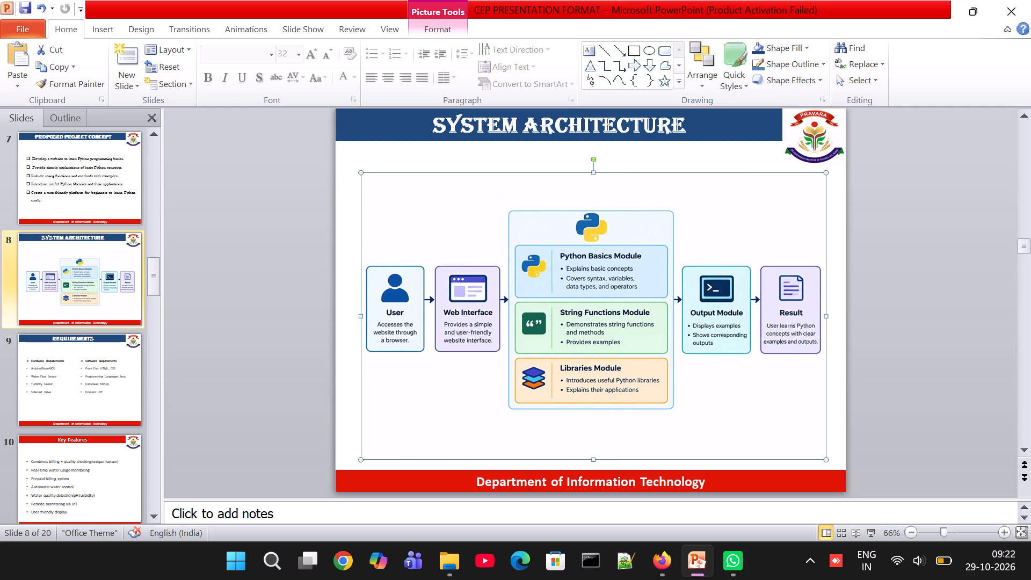
pyautogui.click(358, 171)
pyautogui.click(373, 157)
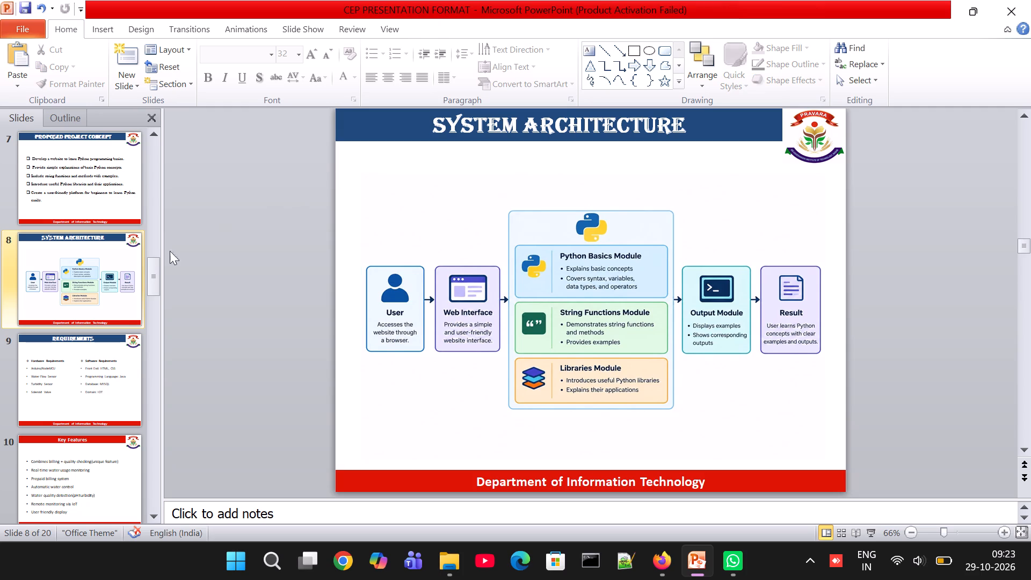
# Go to the Requirements slide and place the cursor in its hardware and software requirements text for editing.
pyautogui.click(89, 371)
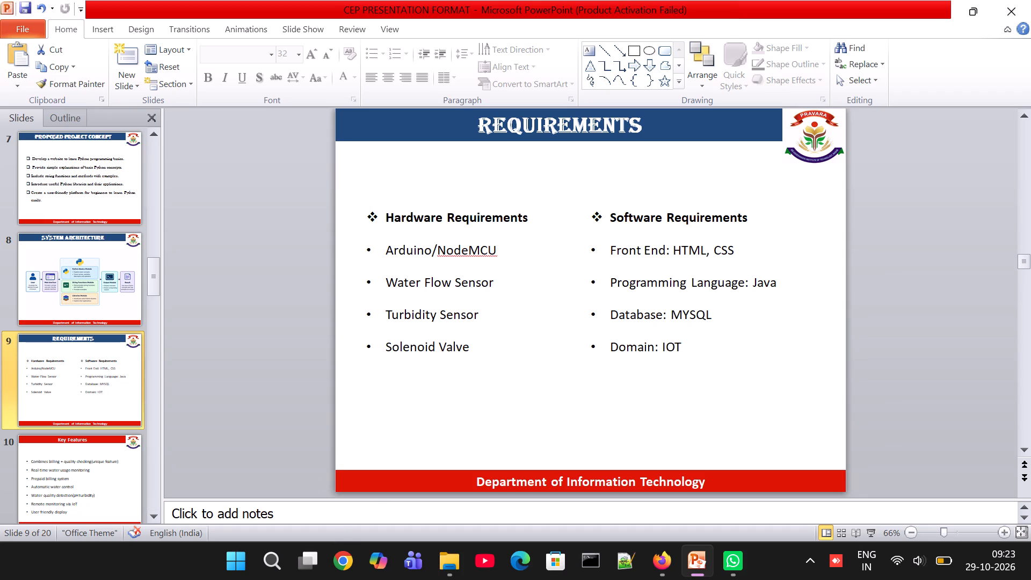
pyautogui.click(541, 327)
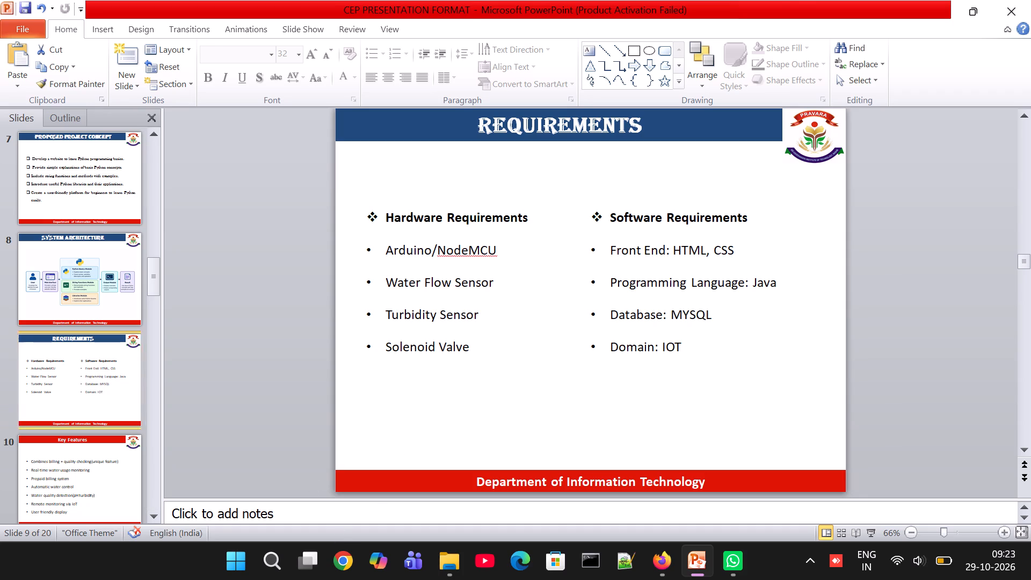
pyautogui.click(445, 491)
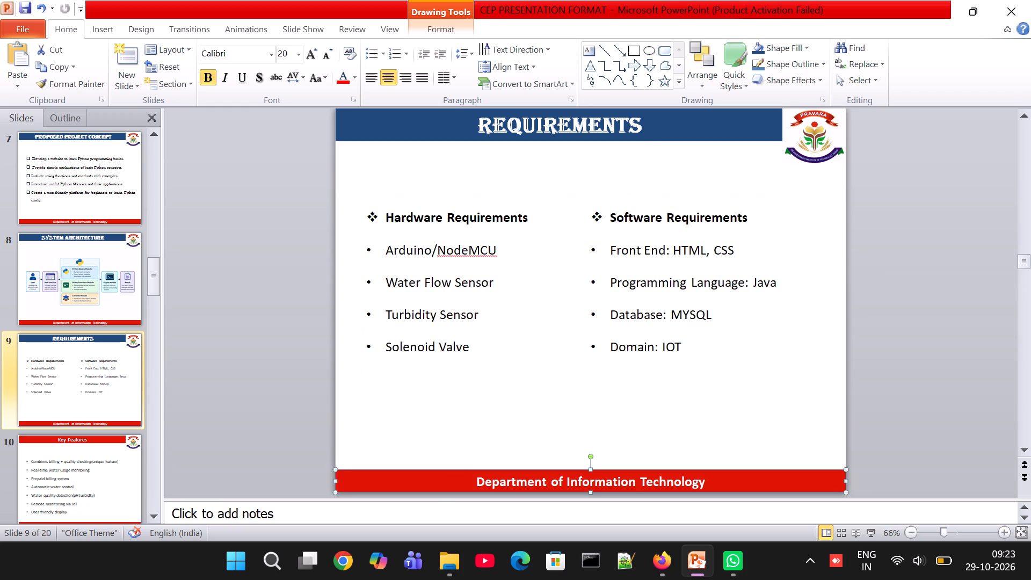
pyautogui.click(472, 376)
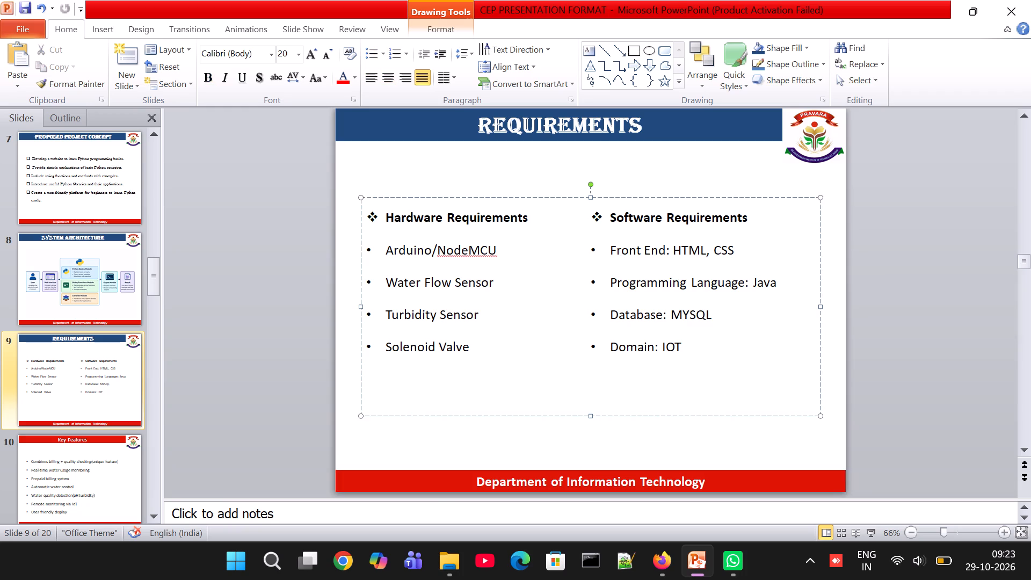
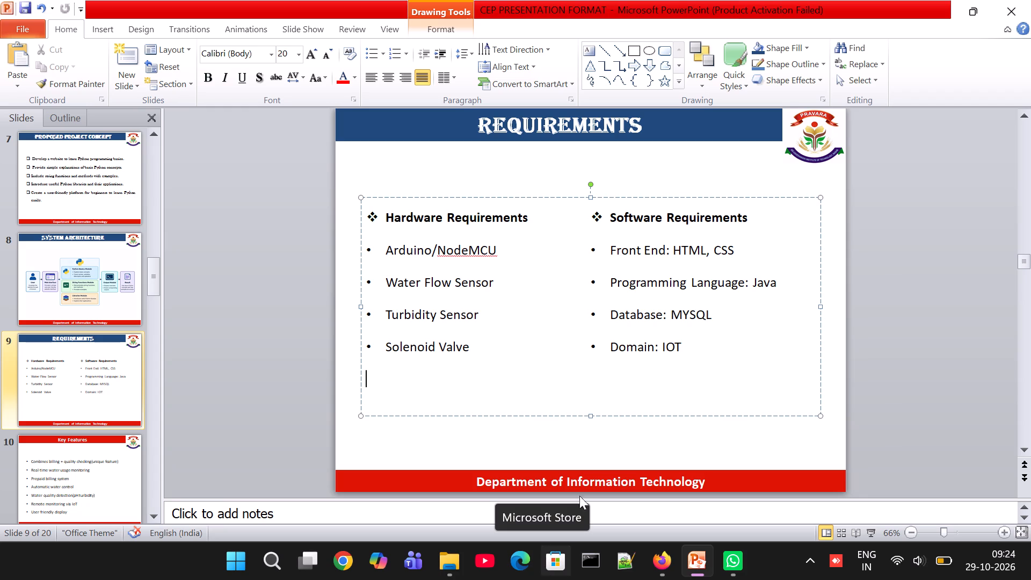
# Cut the text box listing the old hardware and software requirements out of the Requirements slide.
pyautogui.rightClick(514, 306)
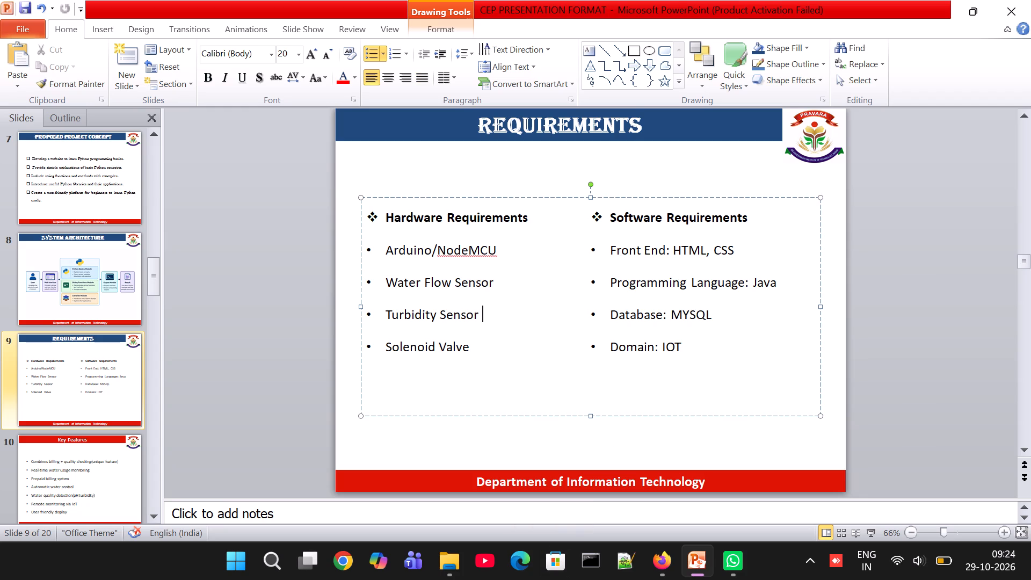
pyautogui.click(427, 193)
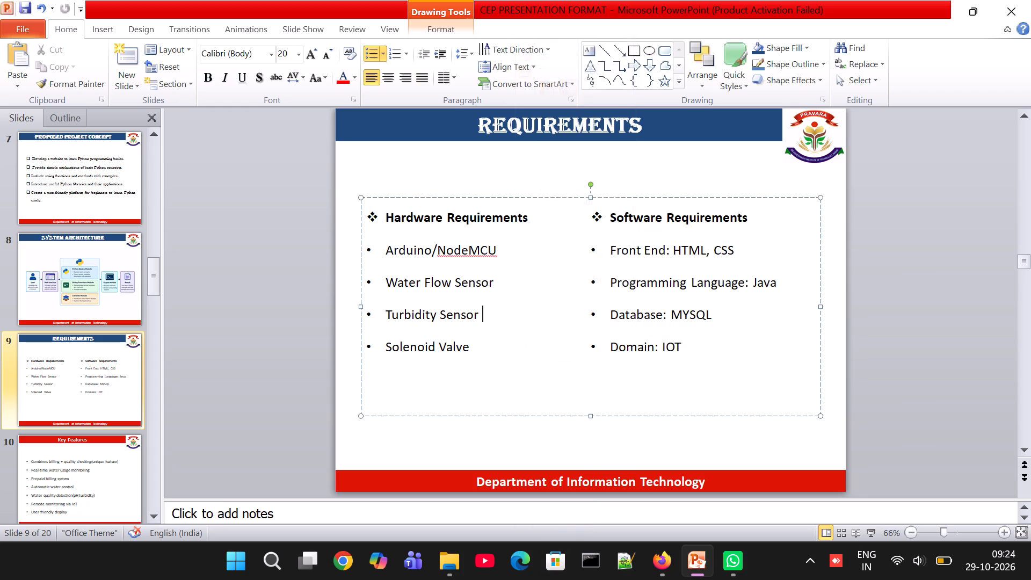
pyautogui.rightClick(427, 193)
pyautogui.click(454, 209)
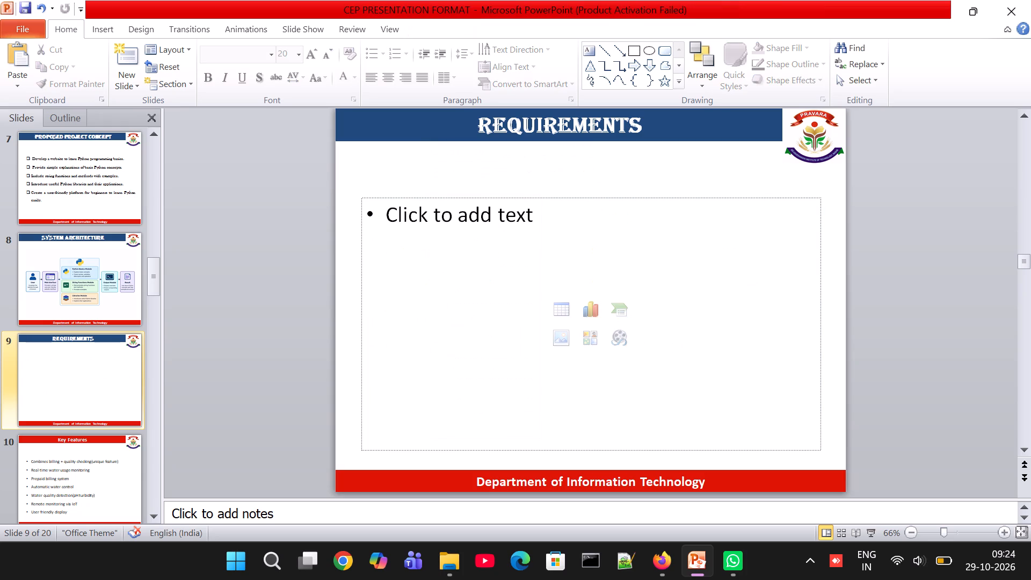
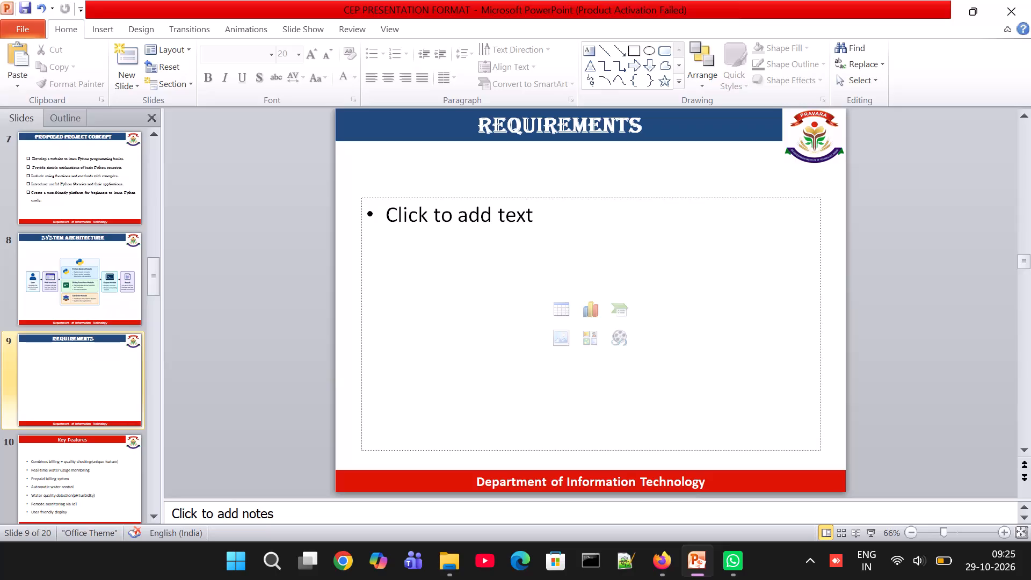
# Paste the copied hardware and software requirements for the Python website into the empty content placeholder of the Requirements slide.
pyautogui.click(516, 284)
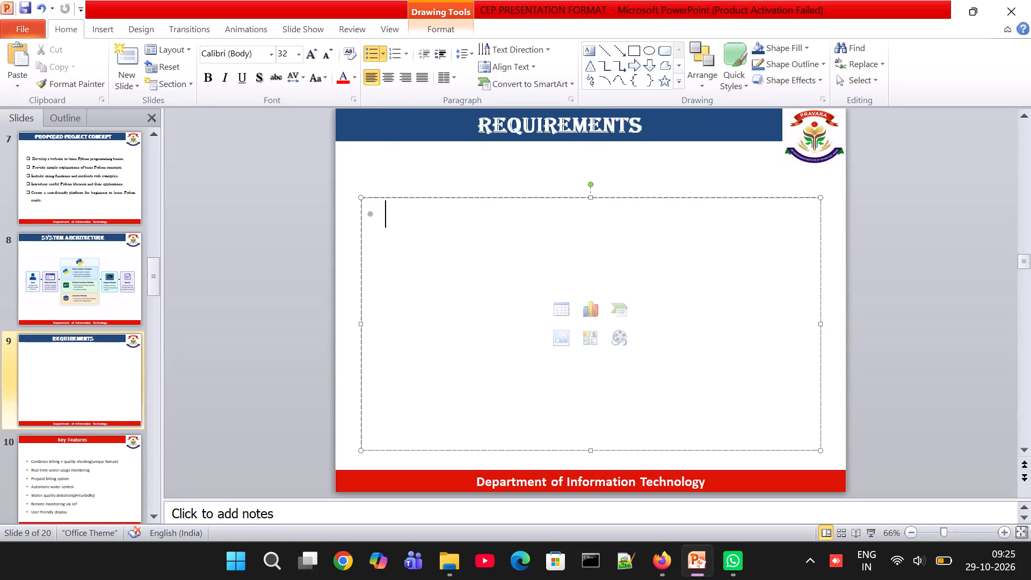
pyautogui.hotkey('ctrl', 'v')
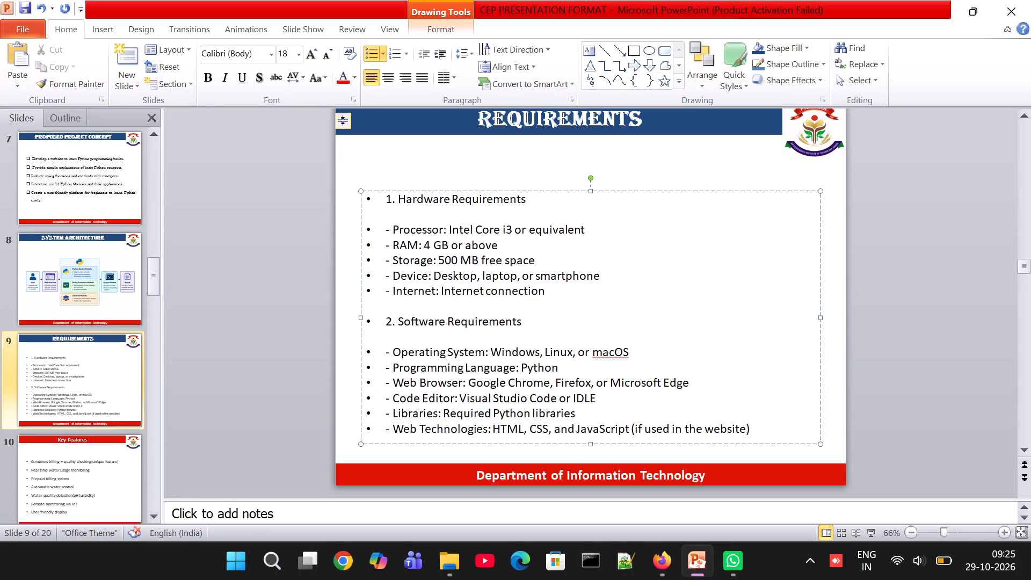
# Remove the bullet in front of the "2. Software Requirements" heading.
pyautogui.click(375, 322)
pyautogui.press('BackSpace')
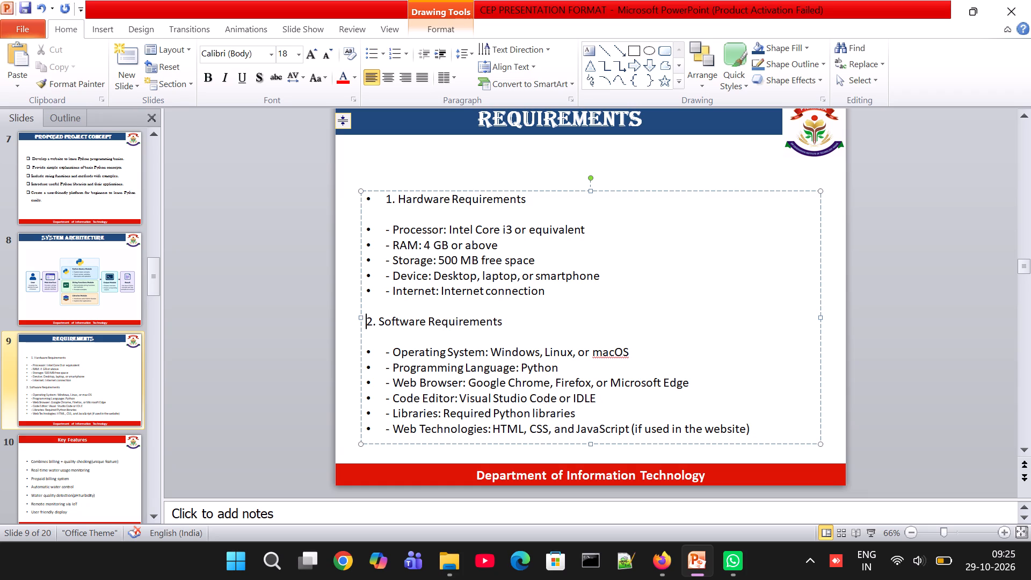
# Remove the bullet from the "1. Hardware Requirements" heading on the Requirements slide.
pyautogui.click(379, 198)
pyautogui.press('BackSpace')
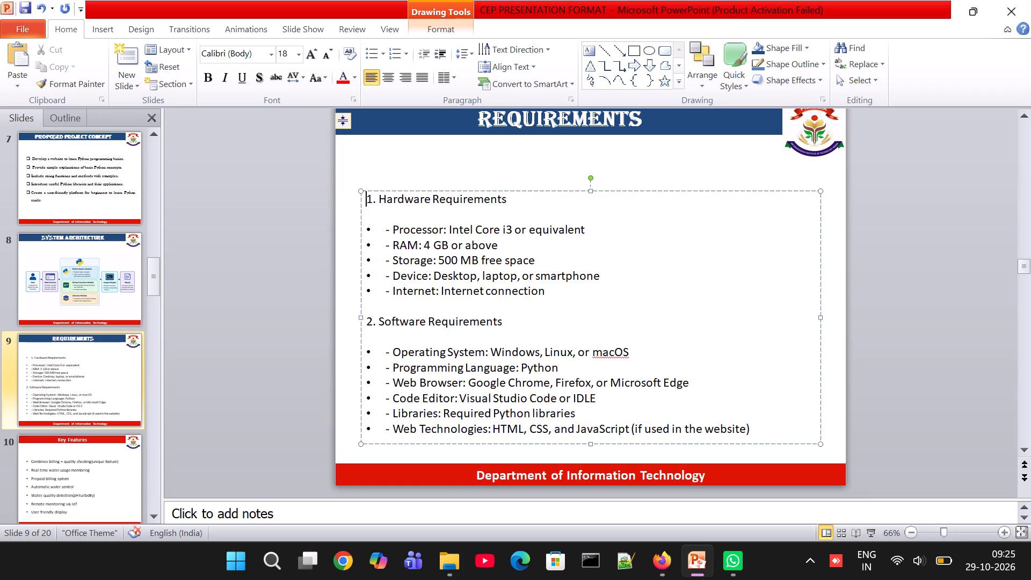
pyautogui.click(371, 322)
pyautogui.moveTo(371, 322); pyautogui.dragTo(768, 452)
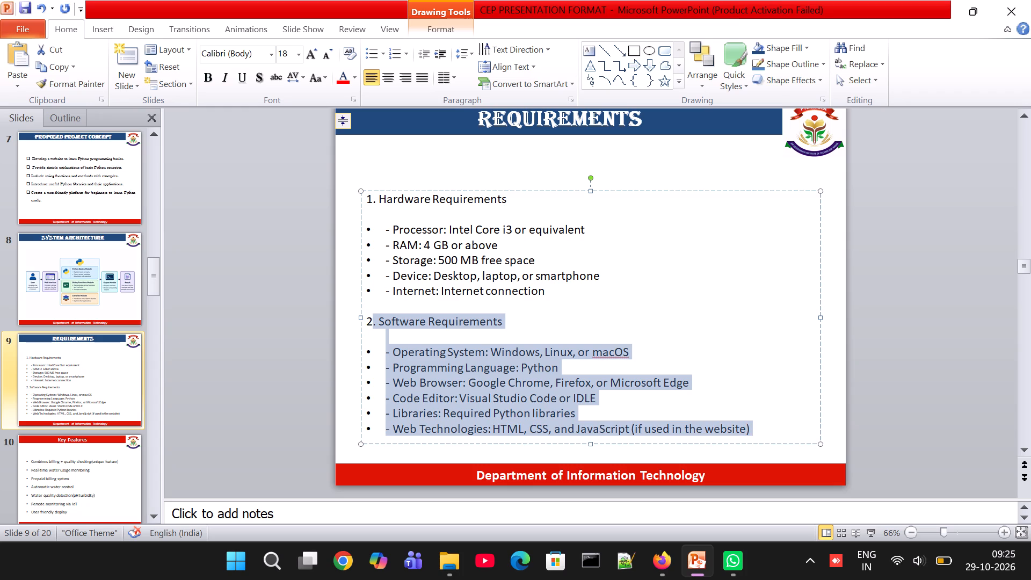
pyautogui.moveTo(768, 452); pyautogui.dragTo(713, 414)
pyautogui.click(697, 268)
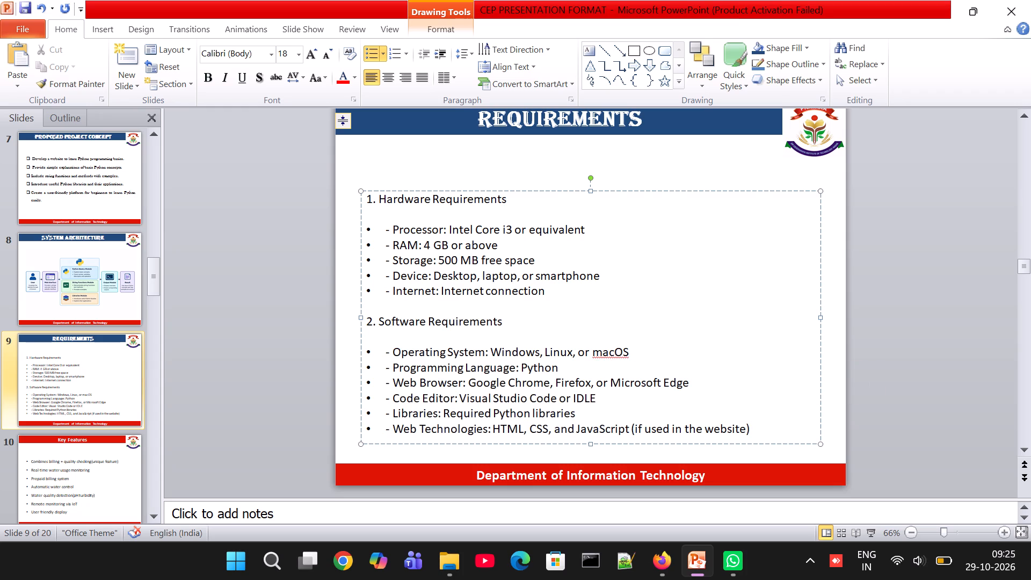
# Delete the Processor, RAM and Storage lines from the hardware requirements.
pyautogui.moveTo(530, 259); pyautogui.dragTo(559, 259)
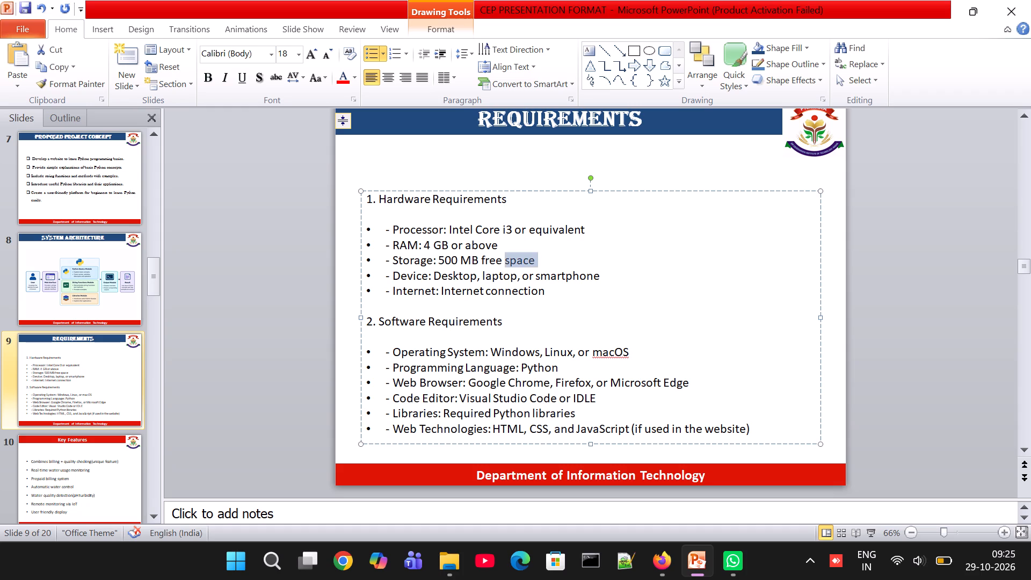
pyautogui.moveTo(559, 259); pyautogui.dragTo(578, 233)
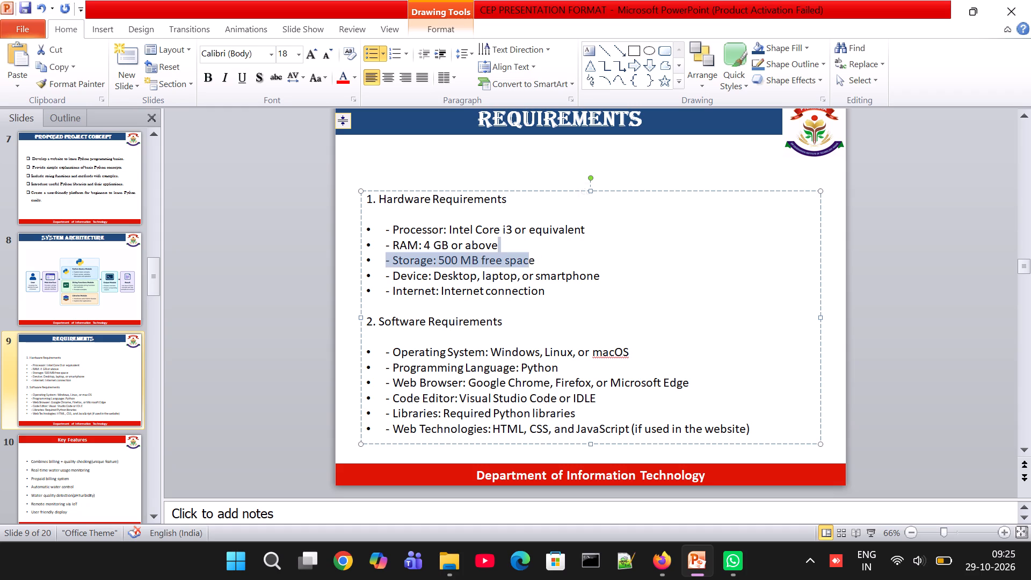
pyautogui.click(659, 274)
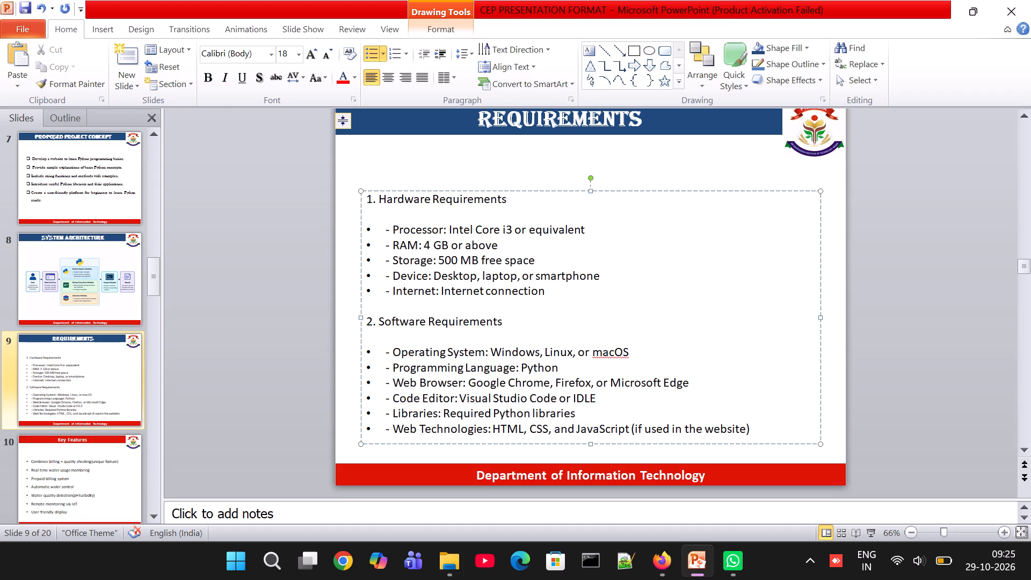
pyautogui.click(542, 259)
pyautogui.moveTo(542, 259); pyautogui.dragTo(423, 227)
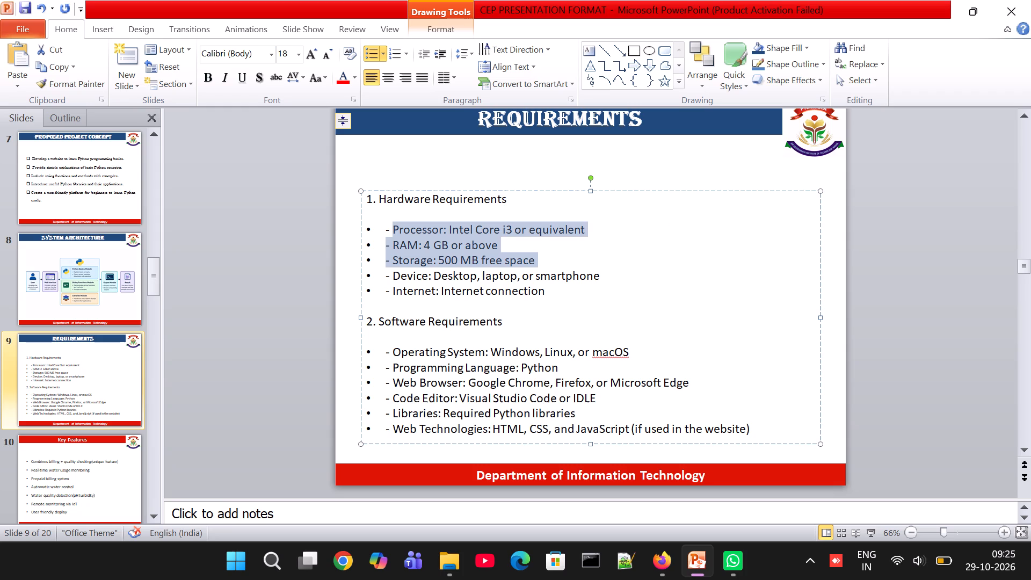
pyautogui.moveTo(423, 227); pyautogui.dragTo(372, 228)
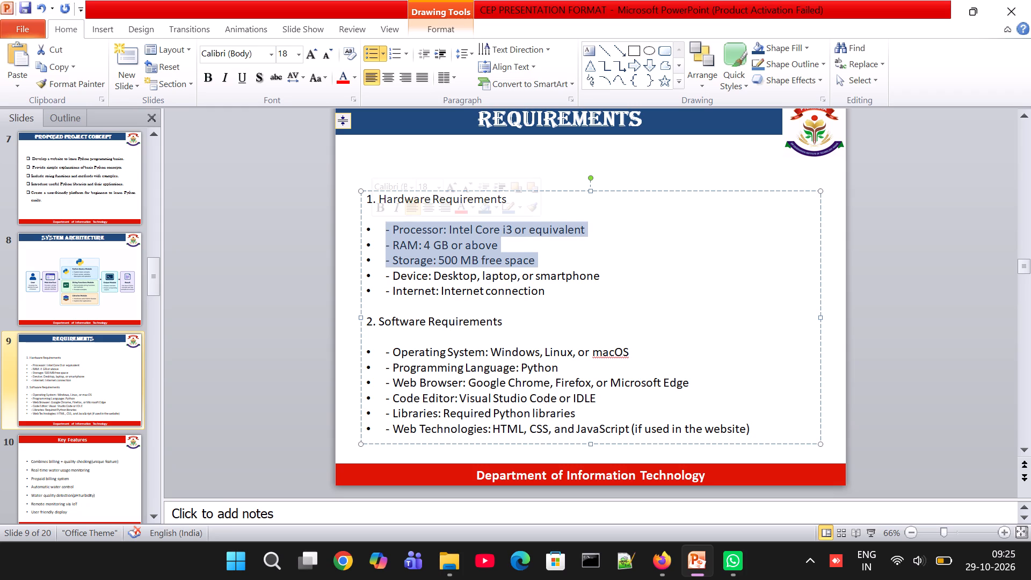
pyautogui.press('BackSpace')
# Strip the bullets, dashes and leading spaces from the Device and Internet lines of the hardware requirements.
pyautogui.press('BackSpace')
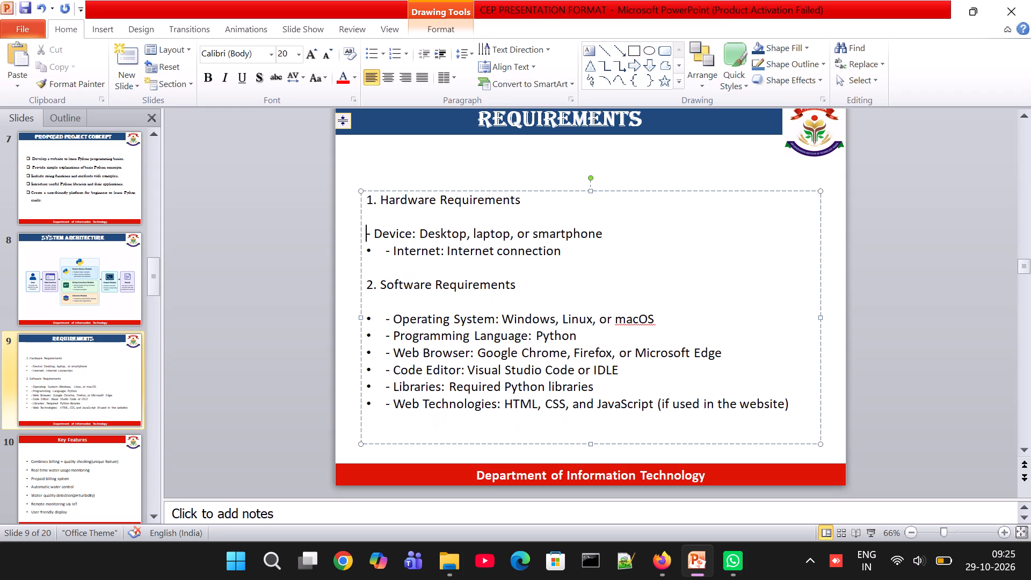
pyautogui.click(388, 255)
pyautogui.press('BackSpace')
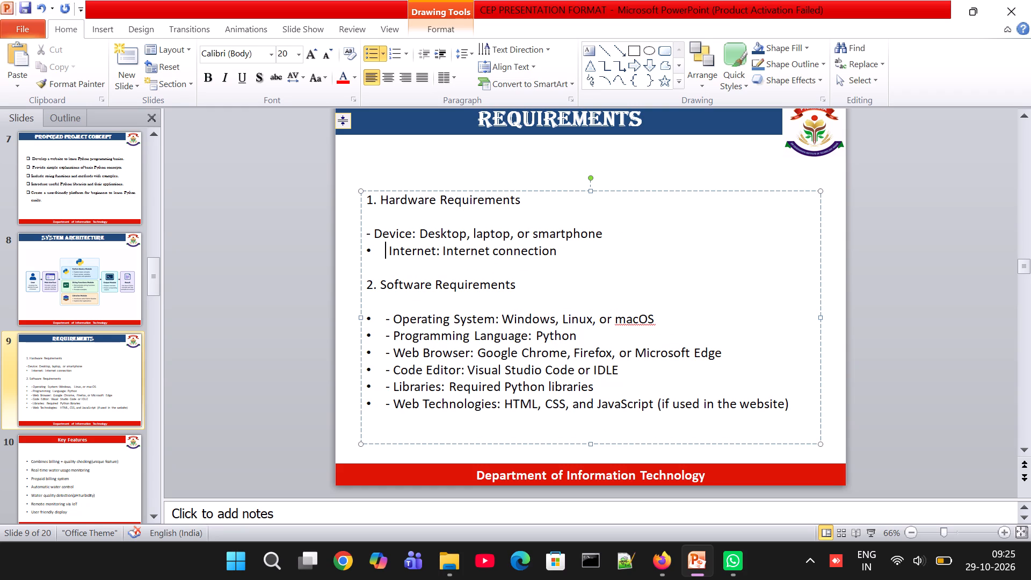
pyautogui.press('BackSpace')
pyautogui.click(374, 236)
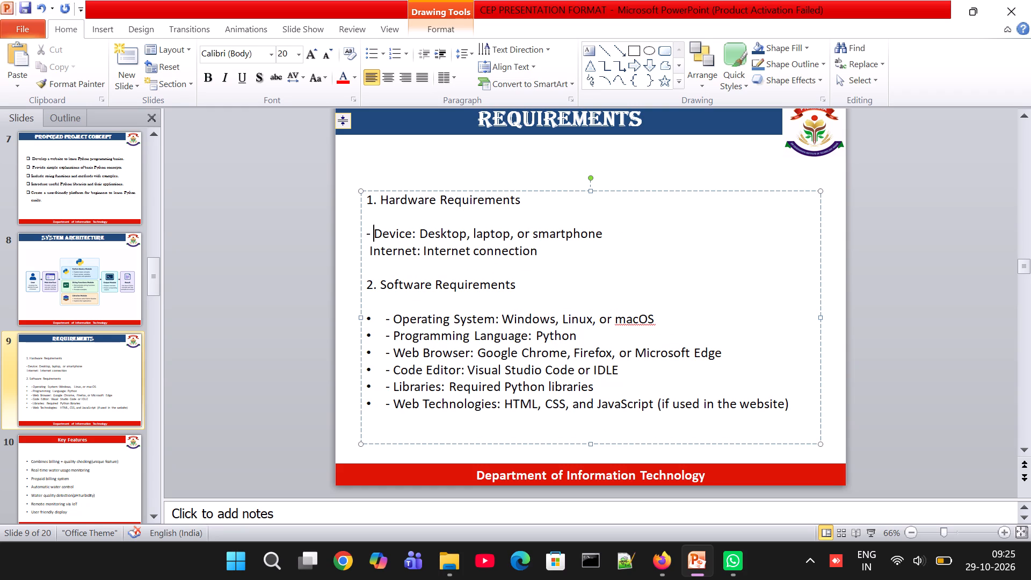
pyautogui.press('BackSpace')
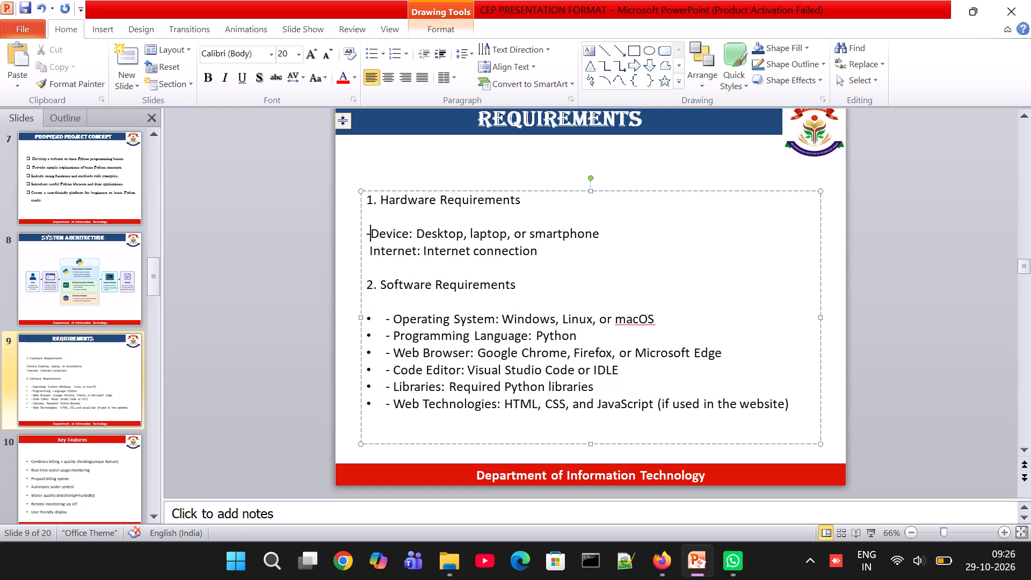
pyautogui.press('BackSpace')
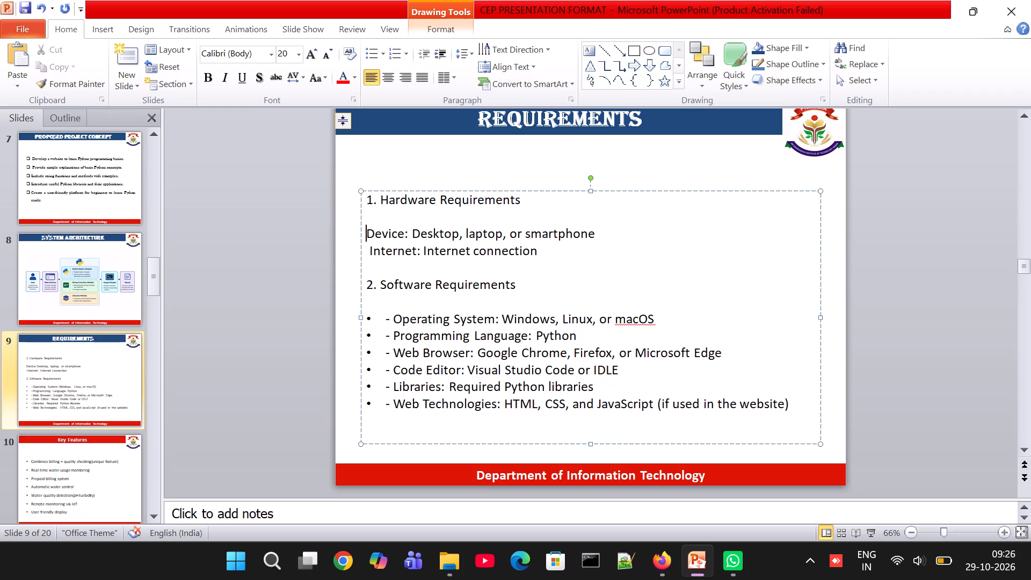
pyautogui.click(369, 250)
pyautogui.press('BackSpace')
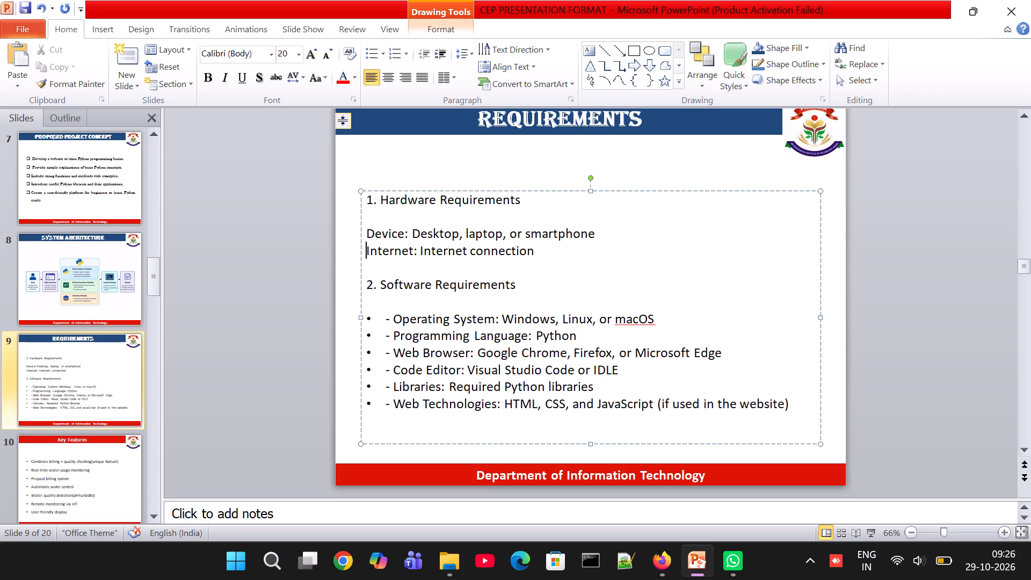
# Remove the bullet and dash before the Operating System line in the software requirements.
pyautogui.click(389, 315)
pyautogui.press('BackSpace')
pyautogui.press('BackSpace')
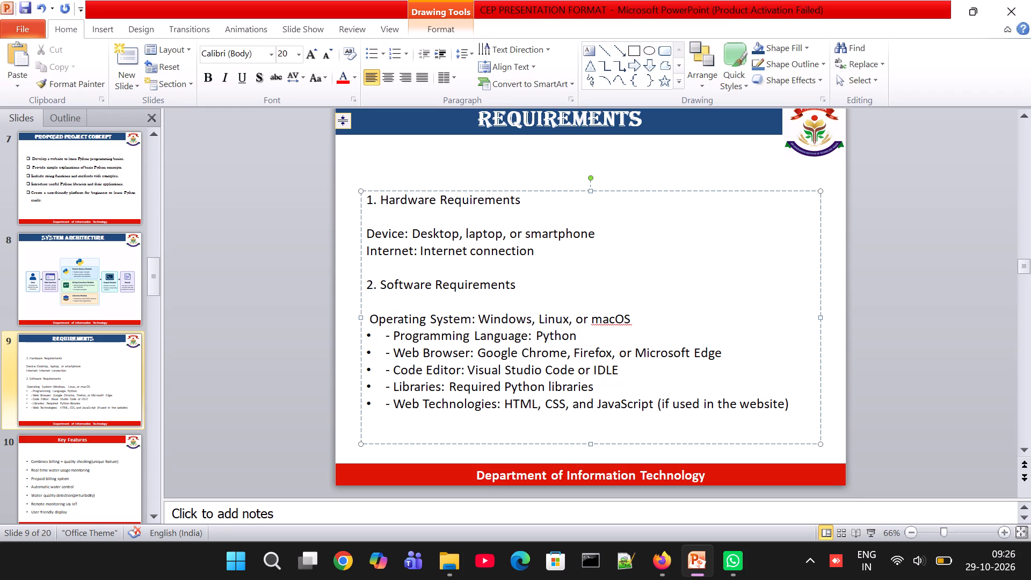
# Delete the Programming Language line from the software requirements.
pyautogui.click(394, 335)
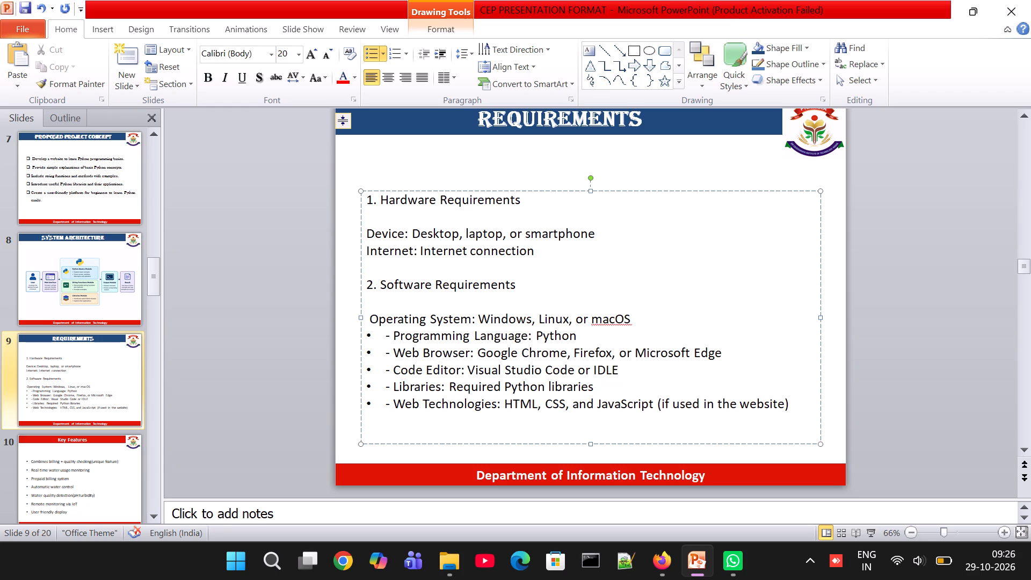
pyautogui.click(594, 336)
pyautogui.moveTo(594, 336); pyautogui.dragTo(347, 345)
pyautogui.moveTo(347, 345); pyautogui.dragTo(365, 334)
pyautogui.press('BackSpace')
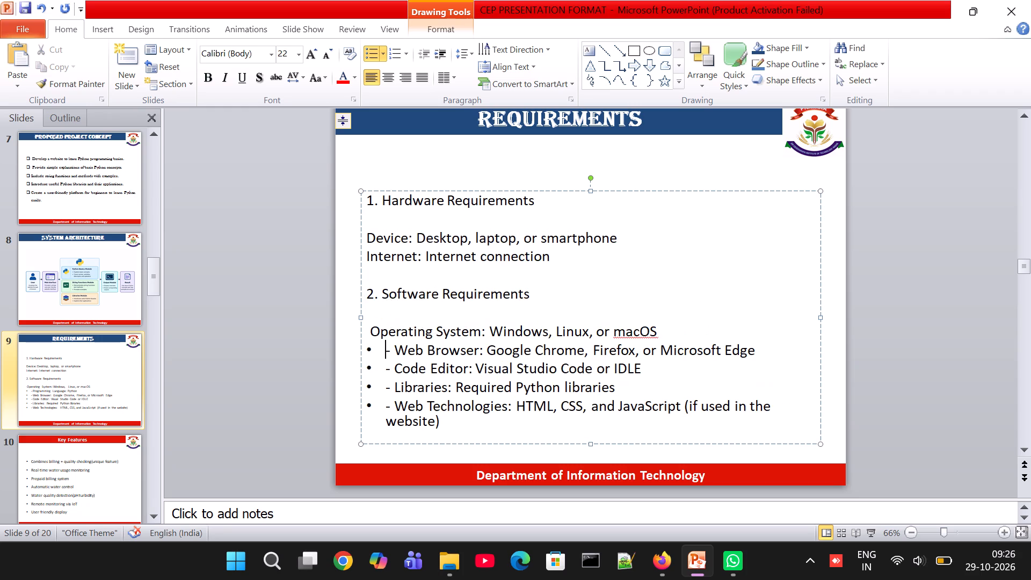
# Remove the bullet from the Web Browser line and the space after its leading dash.
pyautogui.press('BackSpace')
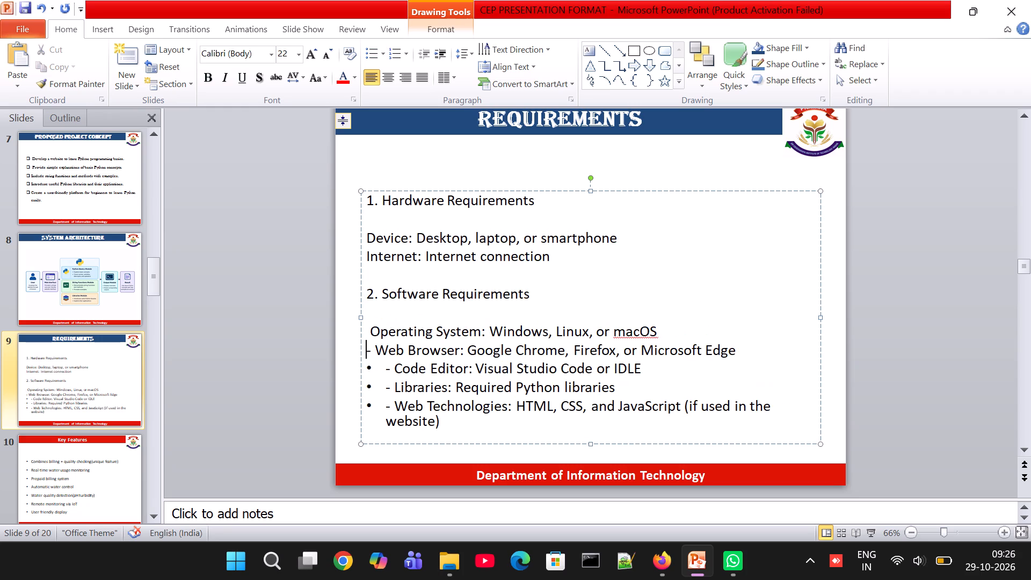
pyautogui.click(375, 352)
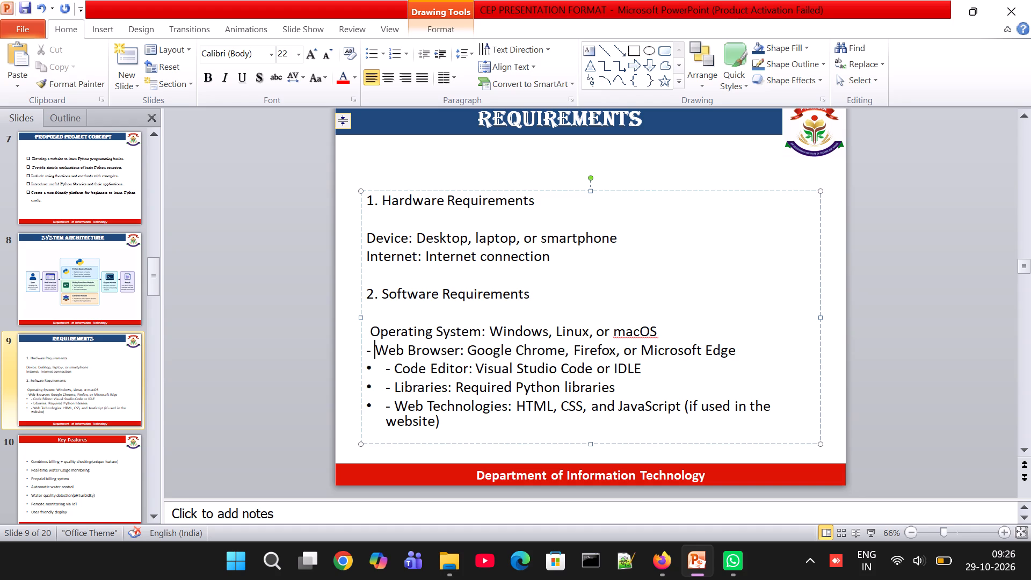
pyautogui.press('BackSpace')
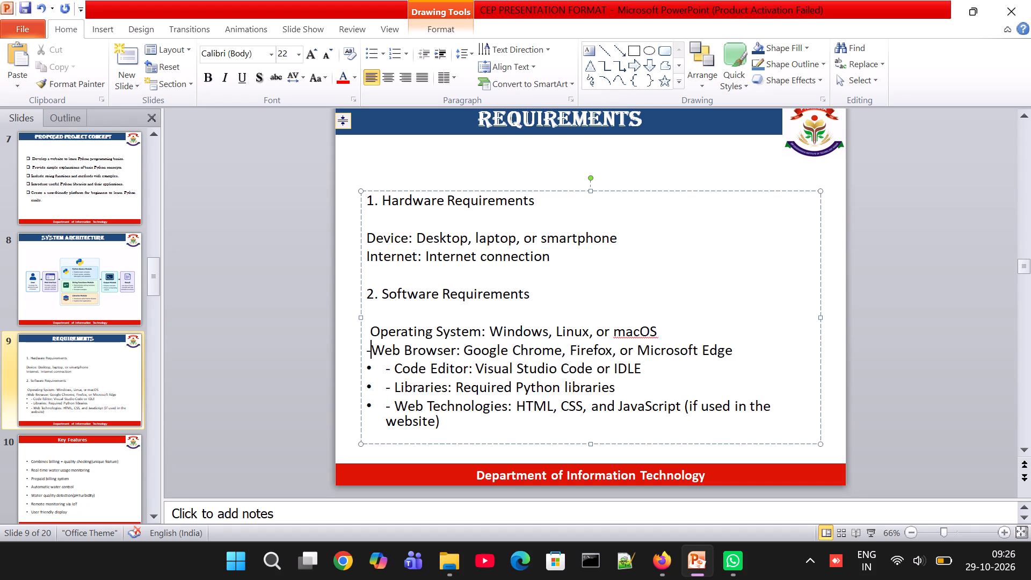
# Shorten the Operating System entry so that it lists only Windows.
pyautogui.click(665, 329)
pyautogui.press('BackSpace')
pyautogui.press('BackSpace')
pyautogui.press('BackSpace')
pyautogui.press('BackSpace')
pyautogui.press('BackSpace')
pyautogui.press('BackSpace')
pyautogui.press('BackSpace')
pyautogui.press('BackSpace')
pyautogui.press('BackSpace')
pyautogui.press('BackSpace')
pyautogui.press('BackSpace')
pyautogui.press('BackSpace')
pyautogui.press('BackSpace')
pyautogui.press('BackSpace')
pyautogui.press('BackSpace')
pyautogui.press('BackSpace')
pyautogui.press('BackSpace')
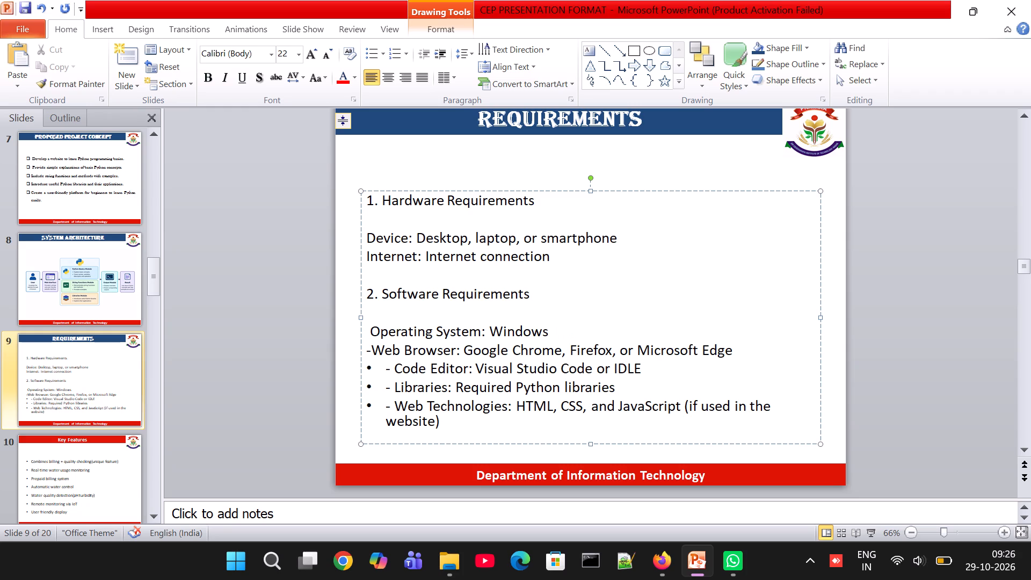
# Remove the leading dash from the Web Browser line and shorten its entry to "Google Chrome, Firefox".
pyautogui.click(371, 353)
pyautogui.press('BackSpace')
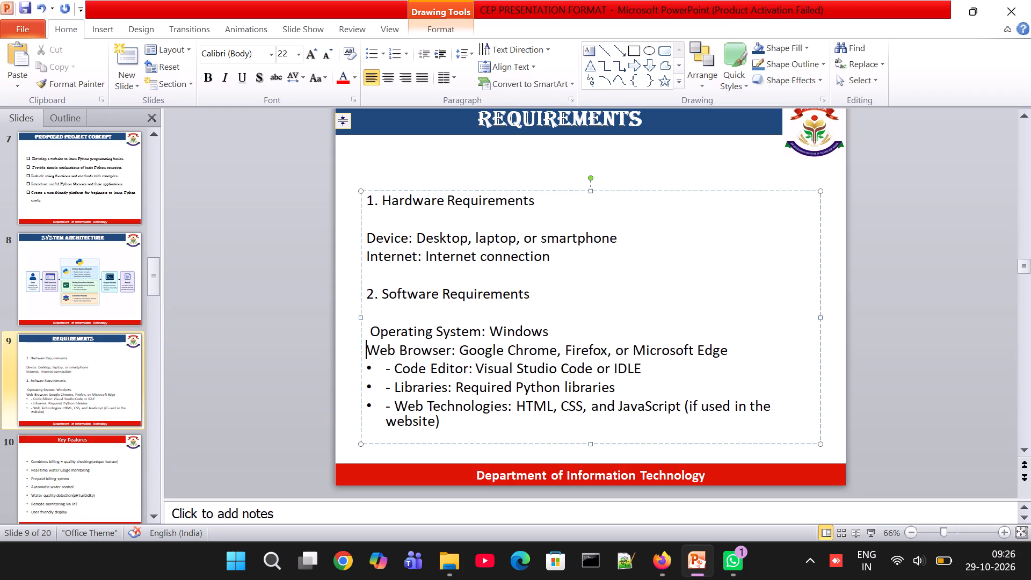
pyautogui.click(750, 354)
pyautogui.press('BackSpace')
pyautogui.press('BackSpace')
pyautogui.press('BackSpace')
pyautogui.press('BackSpace')
pyautogui.press('BackSpace')
pyautogui.press('BackSpace')
pyautogui.press('BackSpace')
pyautogui.press('BackSpace')
pyautogui.press('BackSpace')
pyautogui.press('BackSpace')
pyautogui.press('BackSpace')
pyautogui.press('BackSpace')
pyautogui.press('BackSpace')
pyautogui.press('BackSpace')
pyautogui.press('BackSpace')
pyautogui.press('BackSpace')
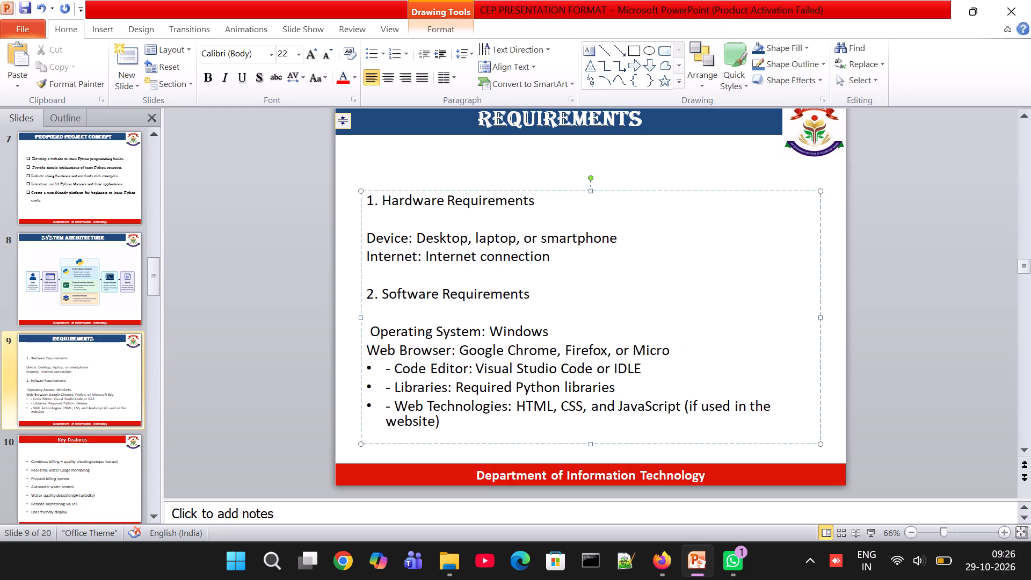
pyautogui.press('BackSpace')
pyautogui.press('BackSpace')
pyautogui.press('BackSpace')
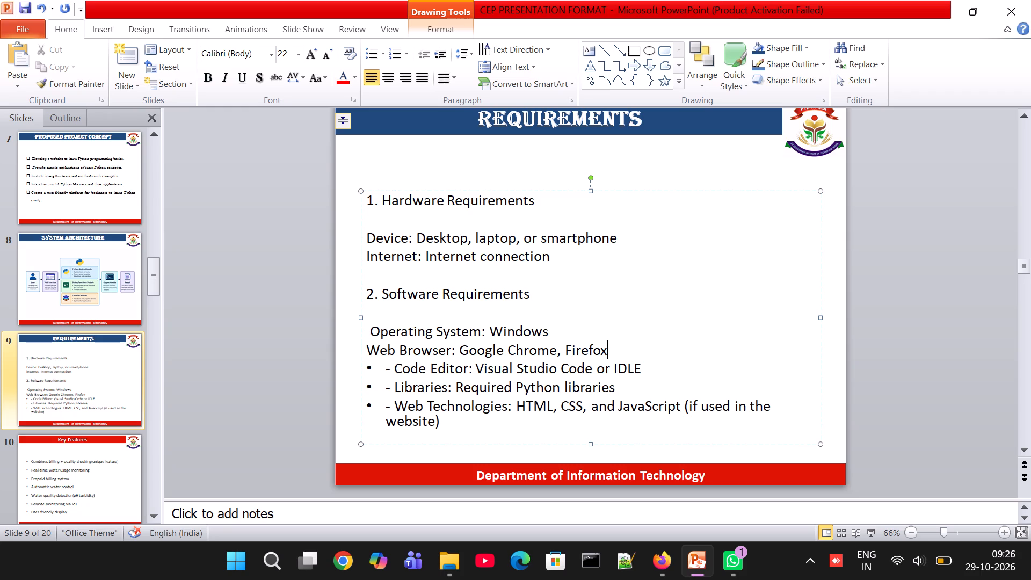
# Strip the bullet, dash and leading space from the Code Editor line.
pyautogui.click(394, 375)
pyautogui.press('BackSpace')
pyautogui.press('BackSpace')
pyautogui.press('BackSpace')
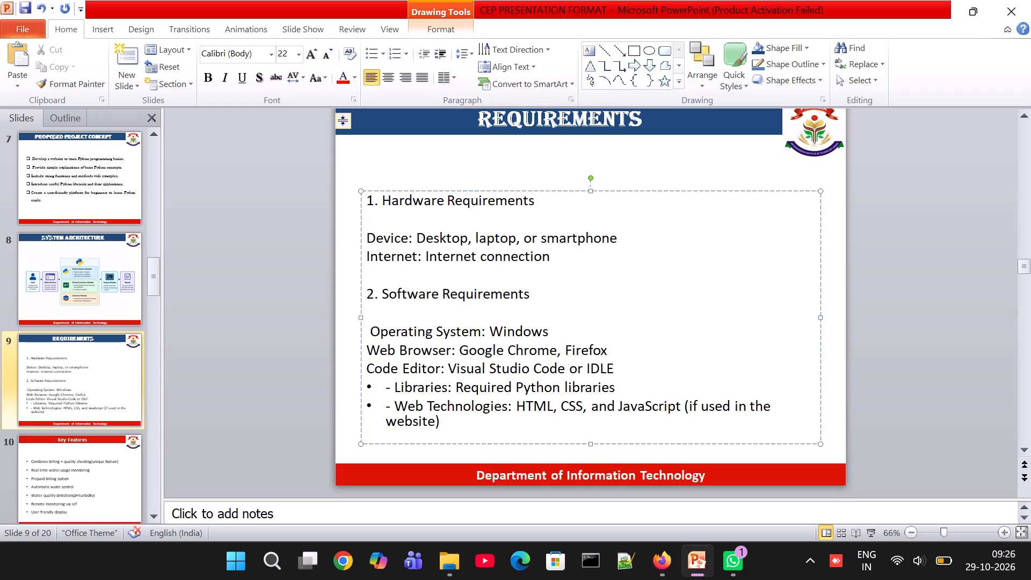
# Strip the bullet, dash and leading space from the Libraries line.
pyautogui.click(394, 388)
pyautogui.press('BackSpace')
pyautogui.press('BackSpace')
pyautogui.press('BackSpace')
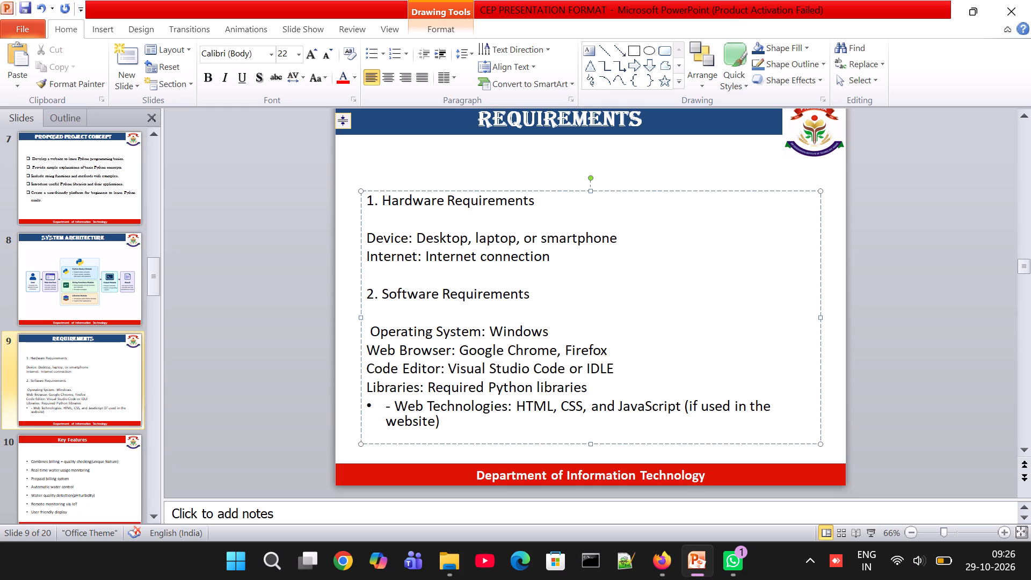
# Delete the whole Libraries line from the software requirements.
pyautogui.doubleClick(593, 392)
pyautogui.doubleClick(568, 388)
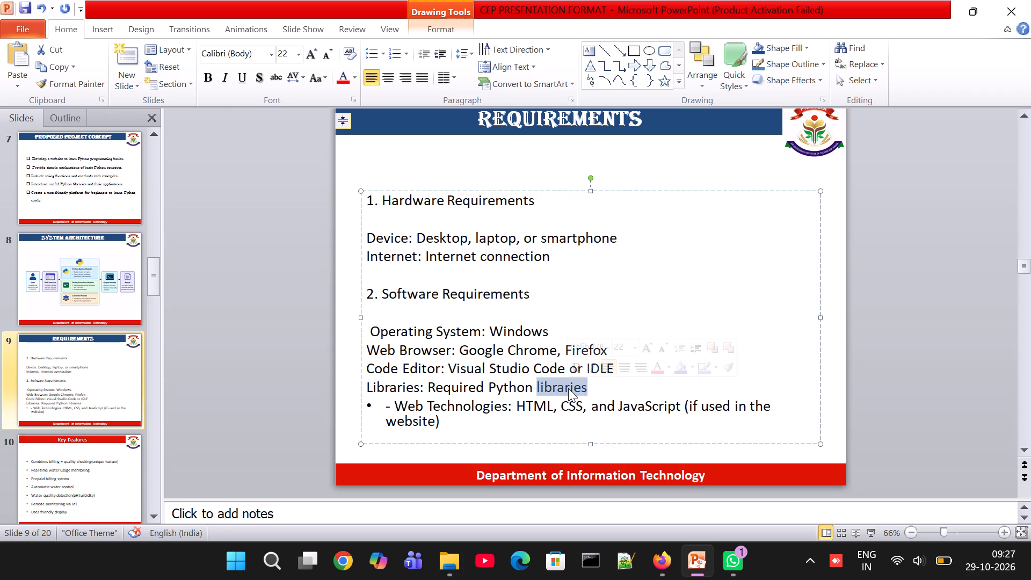
pyautogui.tripleClick(568, 388)
pyautogui.press('BackSpace')
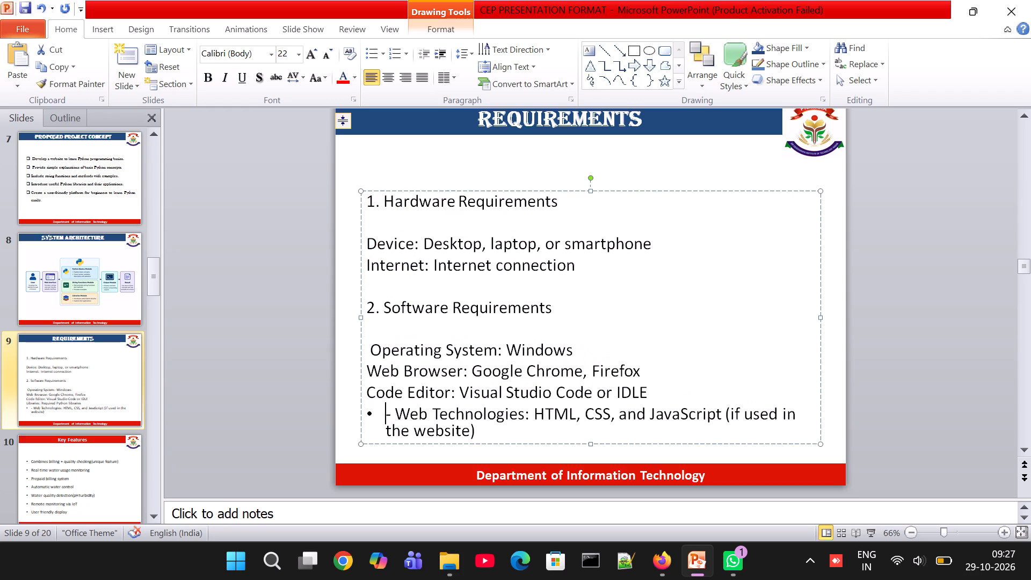
# Strip the bullet, dash and leading space from the Web Technologies line.
pyautogui.press('Right')
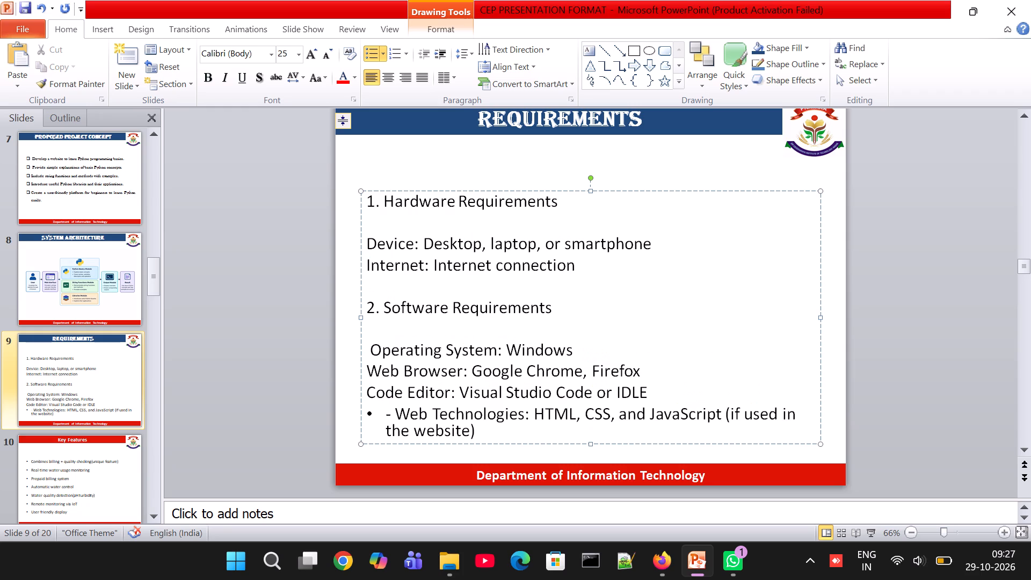
pyautogui.press('Right')
pyautogui.press('BackSpace')
pyautogui.press('BackSpace')
pyautogui.press('BackSpace')
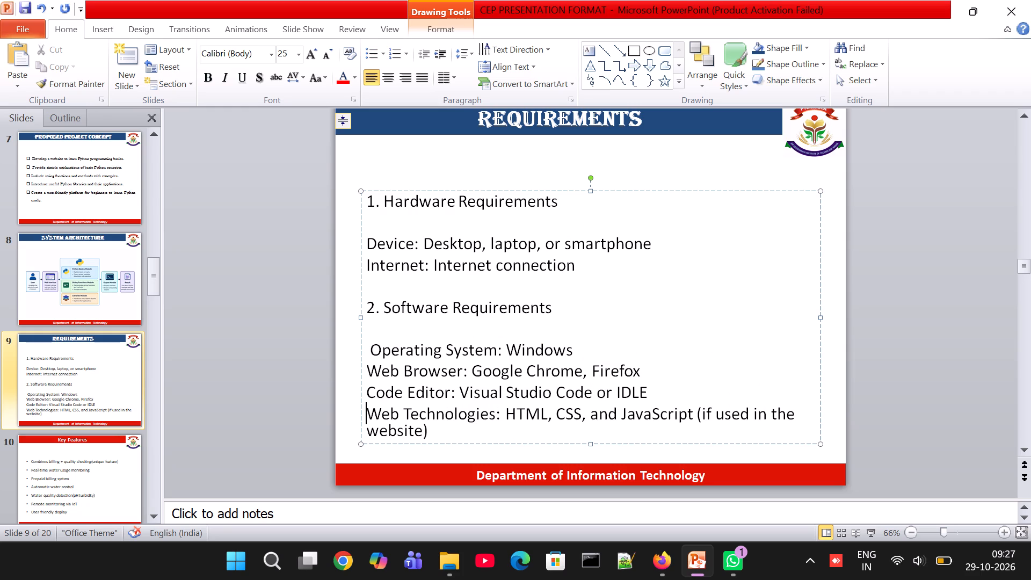
# Remove the parenthetical "(if used in the website)" from the end of the Web Technologies line.
pyautogui.click(705, 417)
pyautogui.click(694, 414)
pyautogui.click(474, 432)
pyautogui.press('BackSpace')
pyautogui.press('BackSpace')
pyautogui.press('BackSpace')
pyautogui.press('BackSpace')
pyautogui.press('BackSpace')
pyautogui.press('BackSpace')
pyautogui.press('BackSpace')
pyautogui.press('BackSpace')
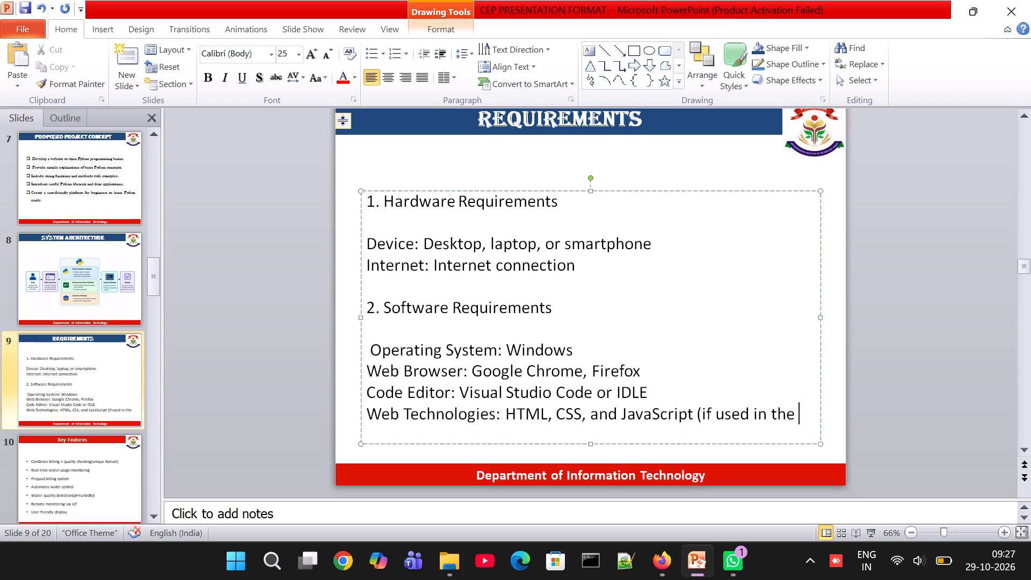
pyautogui.press('BackSpace')
pyautogui.press('BackSpace')
pyautogui.press('BackSpace')
pyautogui.press('BackSpace')
pyautogui.press('BackSpace')
pyautogui.press('BackSpace')
pyautogui.press('BackSpace')
pyautogui.press('BackSpace')
pyautogui.press('BackSpace')
pyautogui.press('BackSpace')
pyautogui.press('BackSpace')
pyautogui.press('BackSpace')
pyautogui.press('BackSpace')
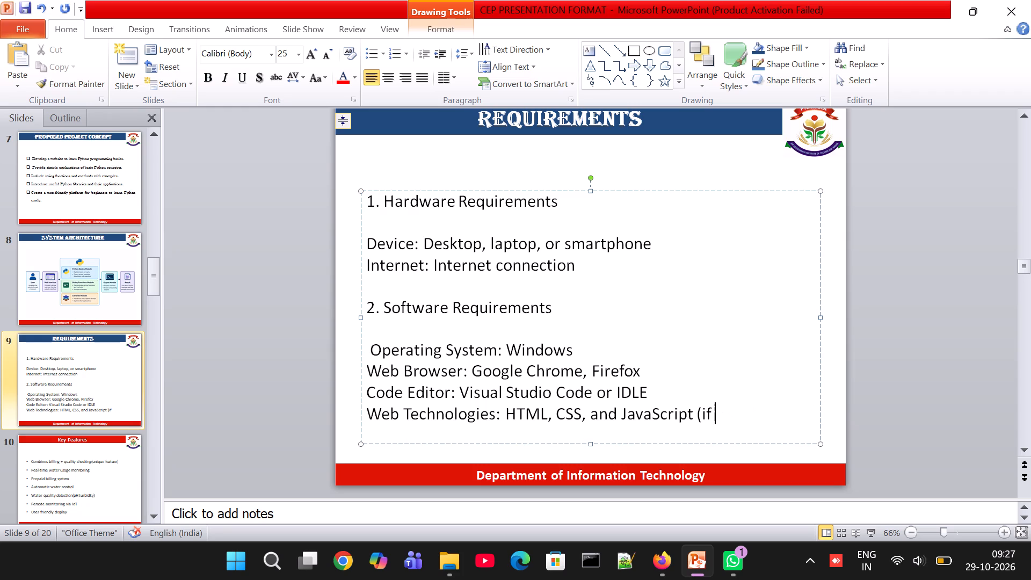
pyautogui.press('BackSpace')
pyautogui.press('BackSpace')
pyautogui.press('BackSpace')
# Replace the editors named on the Code Editor line with "Notepad,Notepad++".
pyautogui.click(660, 382)
pyautogui.press('BackSpace')
pyautogui.press('BackSpace')
pyautogui.press('BackSpace')
pyautogui.press('BackSpace')
pyautogui.press('BackSpace')
pyautogui.press('BackSpace')
pyautogui.press('BackSpace')
pyautogui.press('BackSpace')
pyautogui.press('BackSpace')
pyautogui.press('BackSpace')
pyautogui.press('BackSpace')
pyautogui.press('BackSpace')
pyautogui.press('BackSpace')
pyautogui.press('BackSpace')
pyautogui.press('BackSpace')
pyautogui.press('BackSpace')
pyautogui.press('BackSpace')
pyautogui.press('BackSpace')
pyautogui.press('BackSpace')
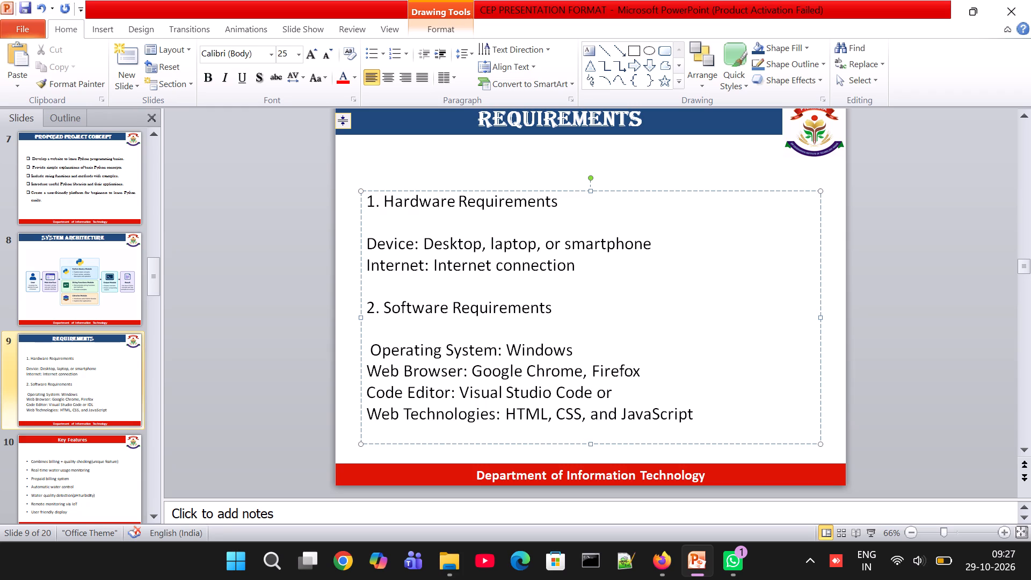
pyautogui.press('BackSpace')
pyautogui.press('BackSpace')
pyautogui.press('BackSpace')
pyautogui.press('BackSpace')
pyautogui.press('BackSpace')
pyautogui.press('BackSpace')
pyautogui.press('BackSpace')
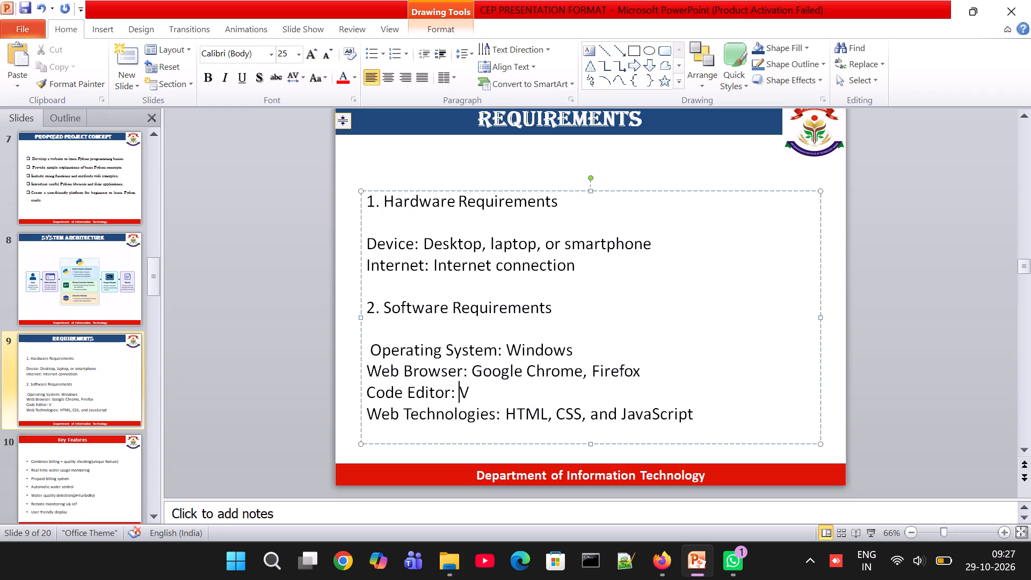
pyautogui.write('Notr')
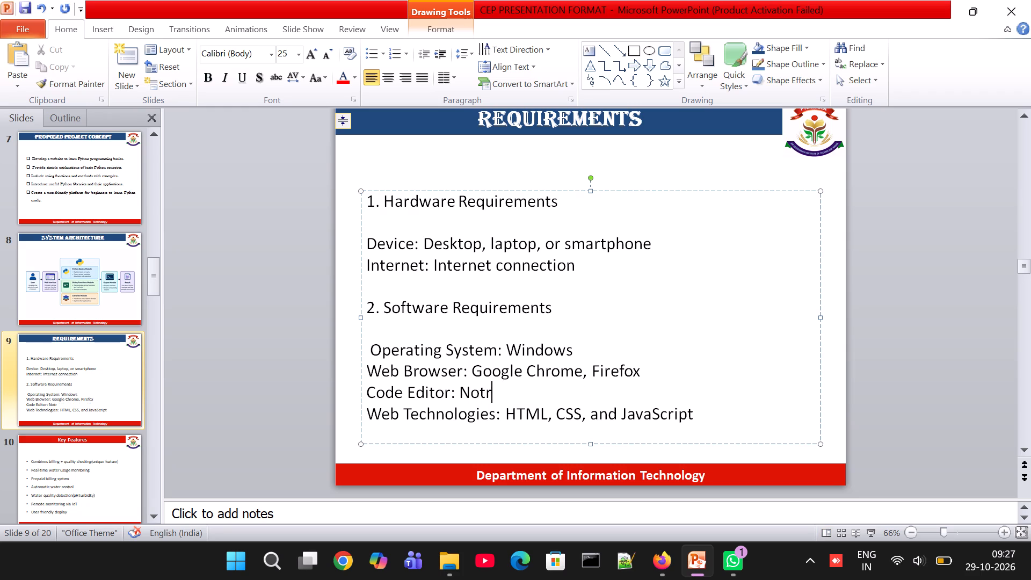
pyautogui.press('BackSpace')
pyautogui.write('epad')
pyautogui.press(',')
pyautogui.write('Notepa')
pyautogui.write('++')
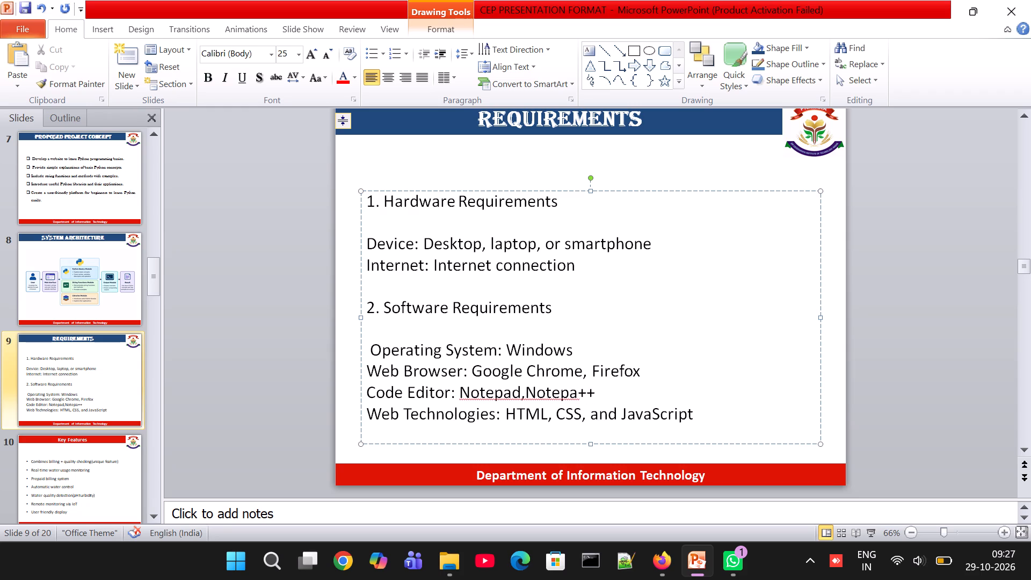
pyautogui.press('Left')
pyautogui.press('Left')
pyautogui.press('d')
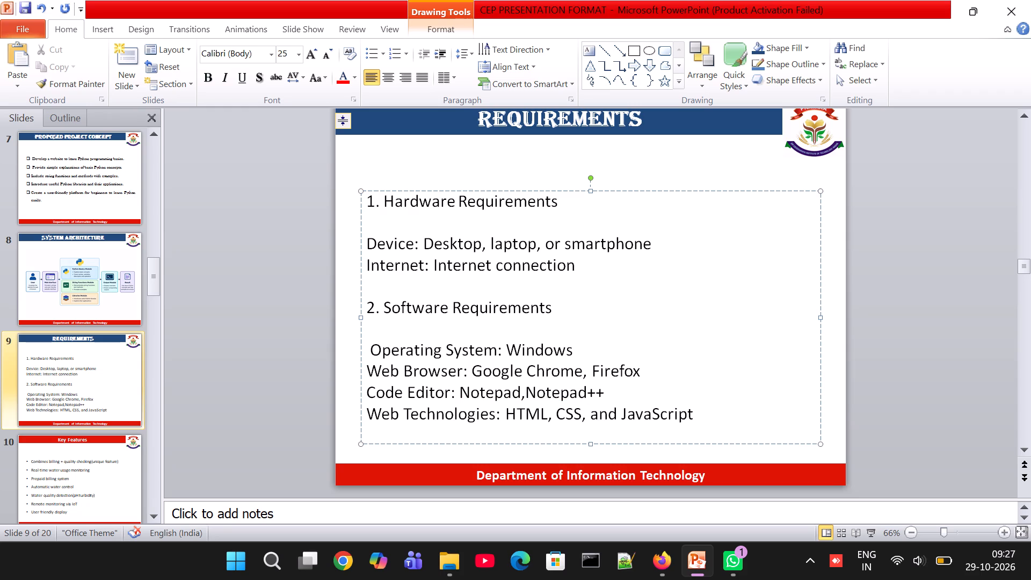
pyautogui.click(659, 397)
# Make the "1. Hardware Requirements" and "2. Software Requirements" headings bold.
pyautogui.click(373, 201)
pyautogui.moveTo(373, 201); pyautogui.dragTo(570, 204)
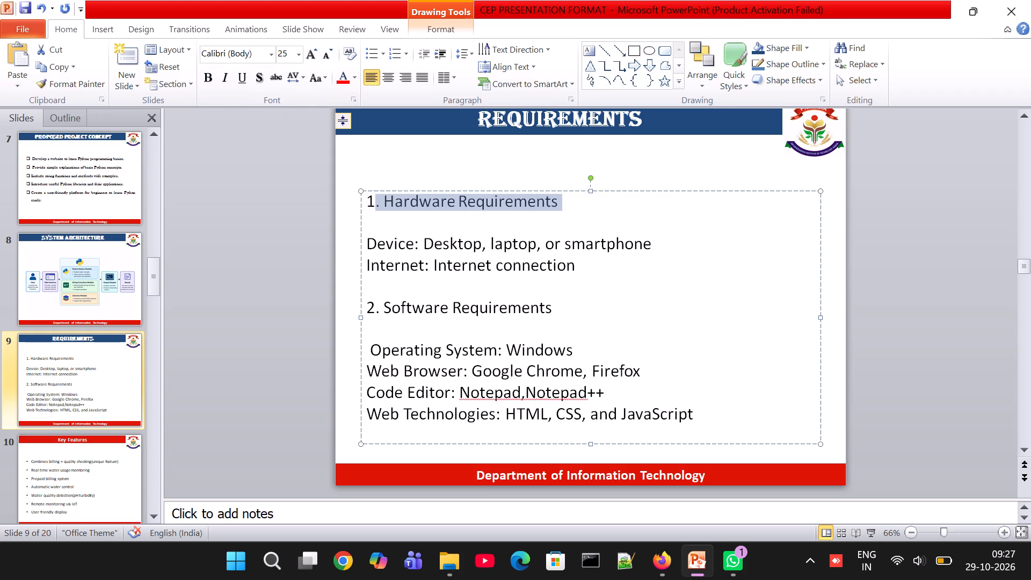
pyautogui.click(368, 204)
pyautogui.moveTo(368, 204); pyautogui.dragTo(567, 206)
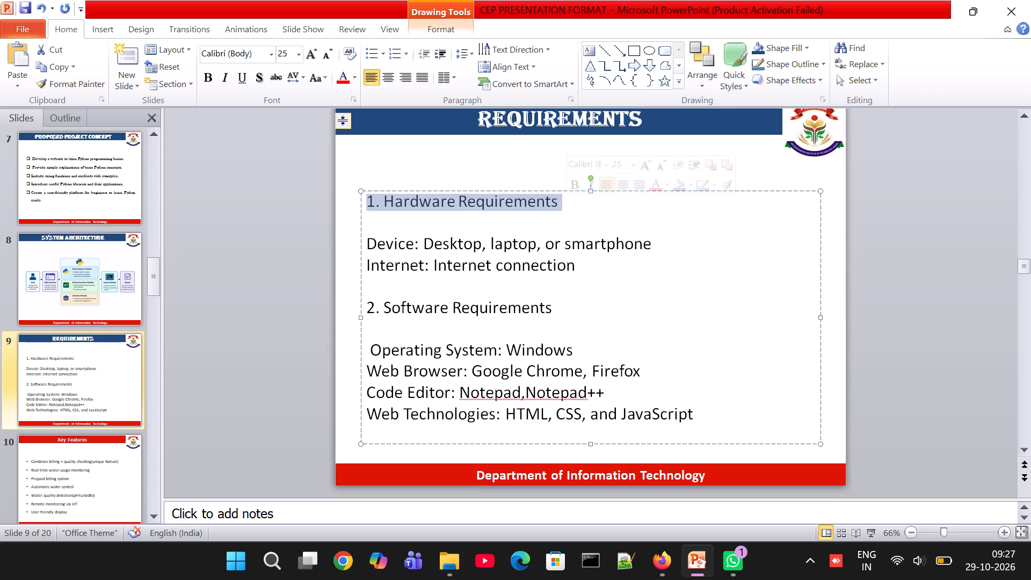
pyautogui.click(208, 79)
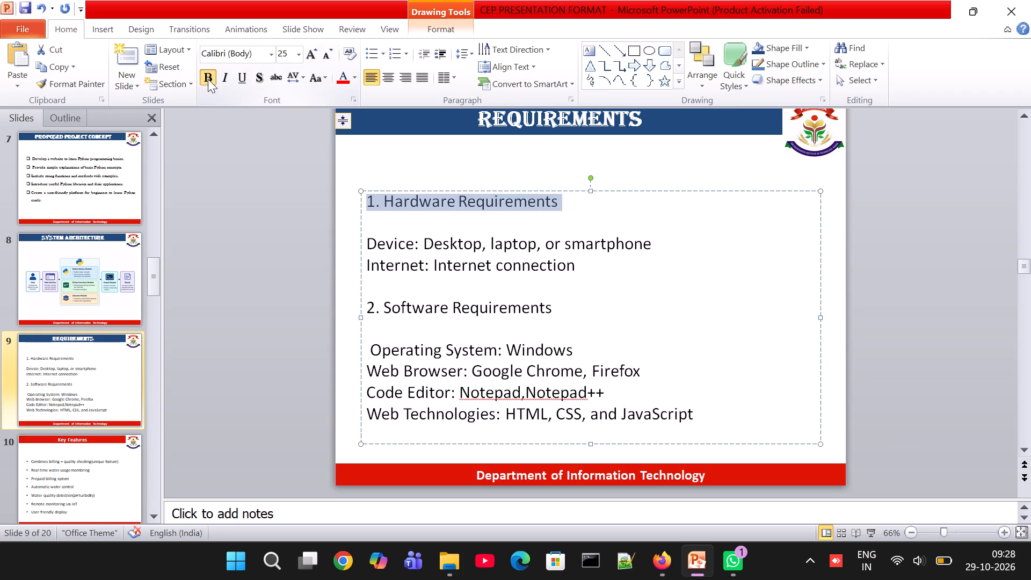
pyautogui.click(368, 307)
pyautogui.moveTo(368, 307); pyautogui.dragTo(546, 312)
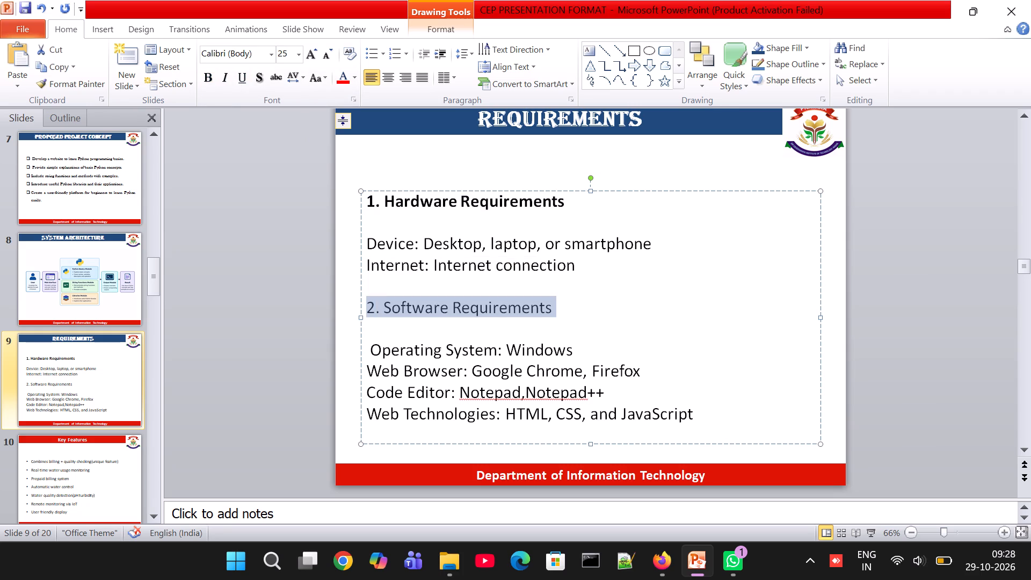
pyautogui.moveTo(546, 312); pyautogui.dragTo(553, 311)
pyautogui.click(215, 74)
# Remove the leading space before "Operating System" in the software requirements.
pyautogui.click(372, 349)
pyautogui.press('BackSpace')
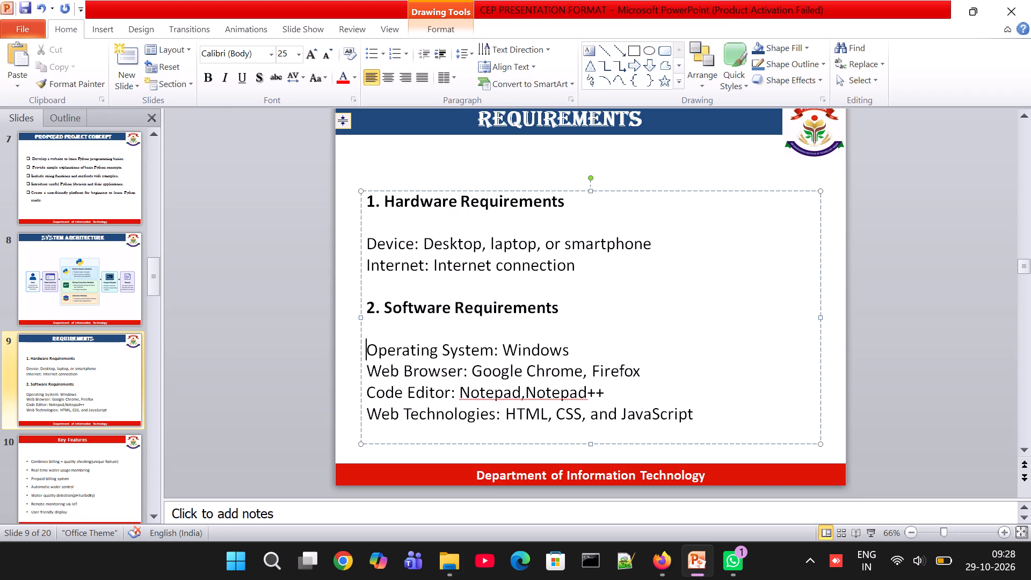
# Add a space on each side of the comma between Notepad and Notepad++ on the Code Editor line.
pyautogui.click(523, 395)
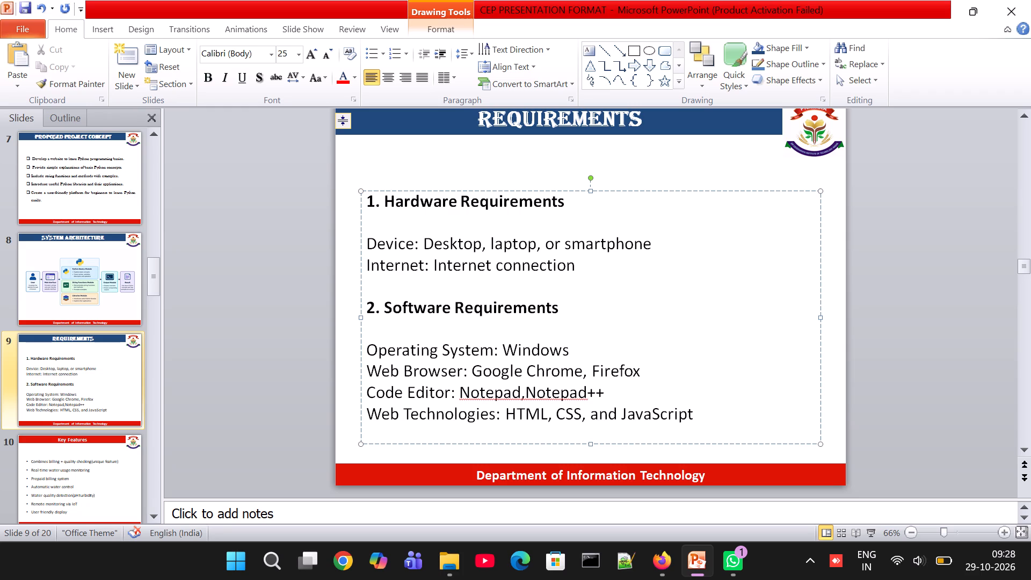
pyautogui.press('space')
pyautogui.click(533, 397)
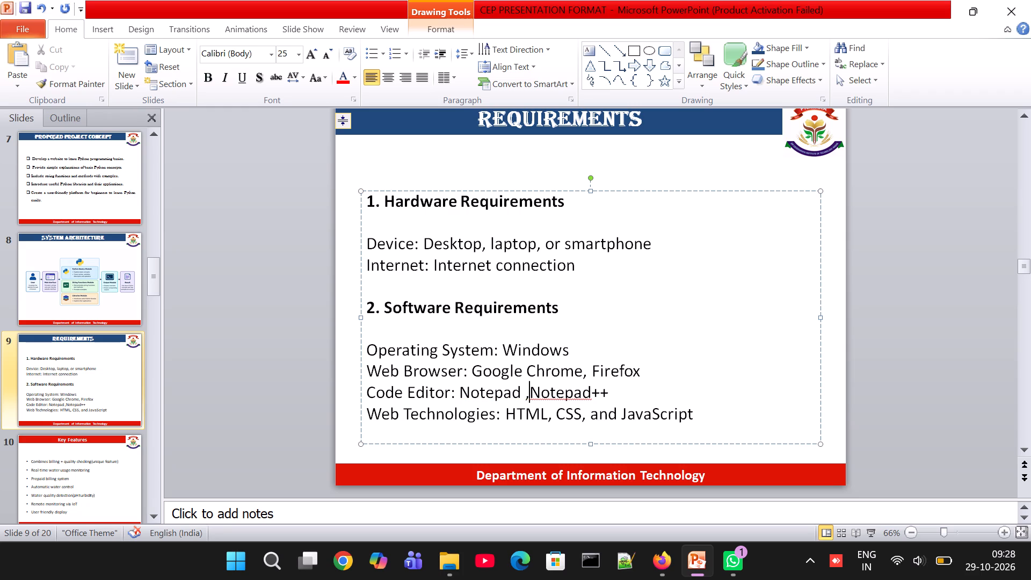
pyautogui.press('BackSpace')
pyautogui.write(',')
pyautogui.press('space')
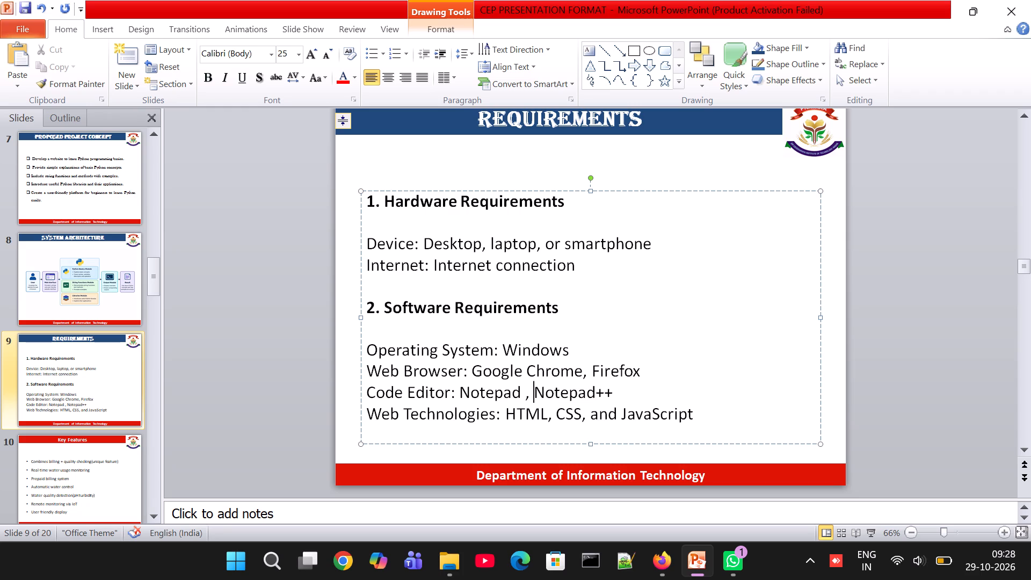
# Fill the Key Features title bar on slide 10 with the same dark blue as the earlier slides.
pyautogui.click(93, 454)
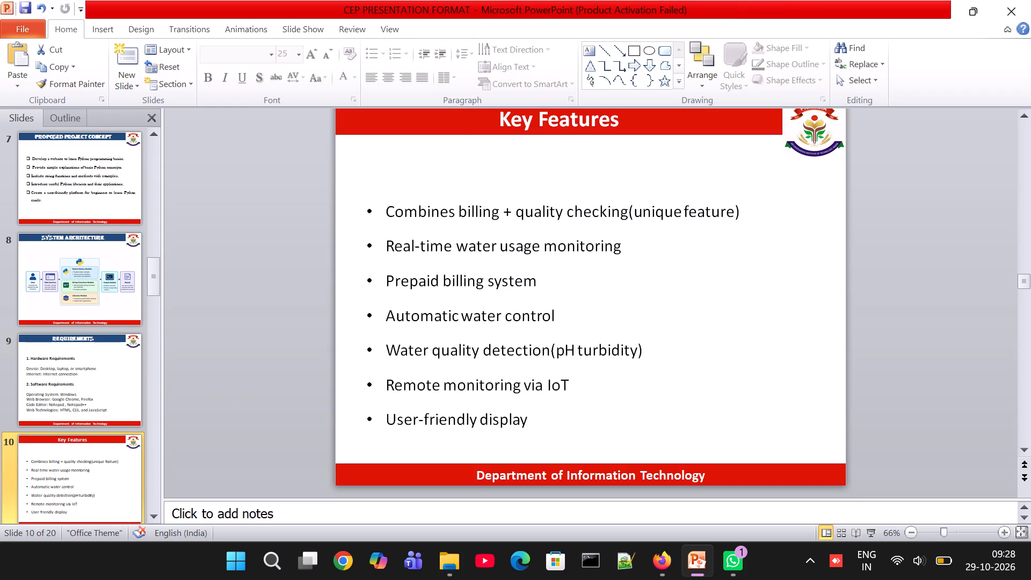
pyautogui.click(476, 118)
pyautogui.rightClick(476, 118)
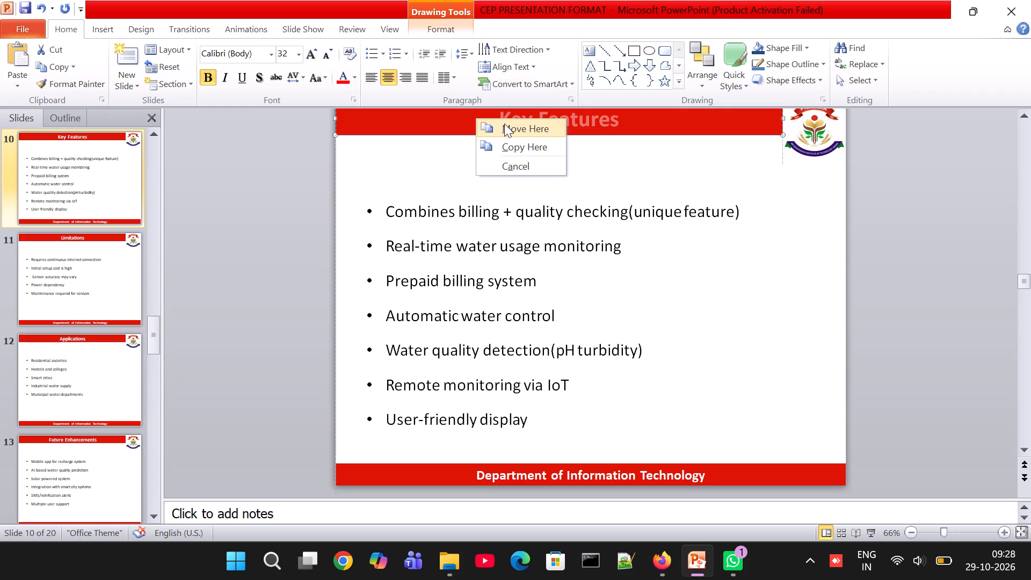
pyautogui.click(435, 107)
pyautogui.click(442, 117)
pyautogui.rightClick(442, 117)
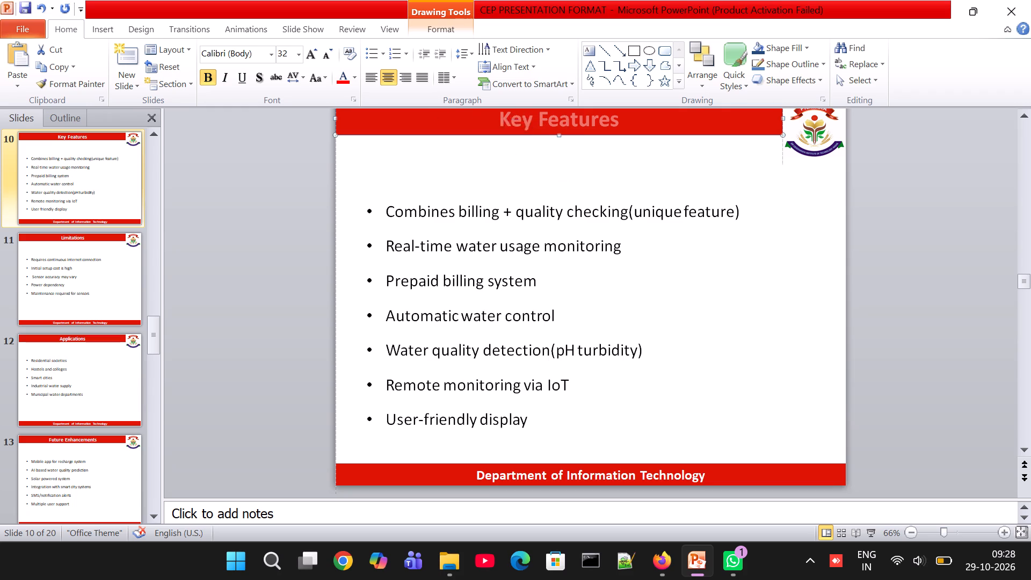
pyautogui.doubleClick(422, 121)
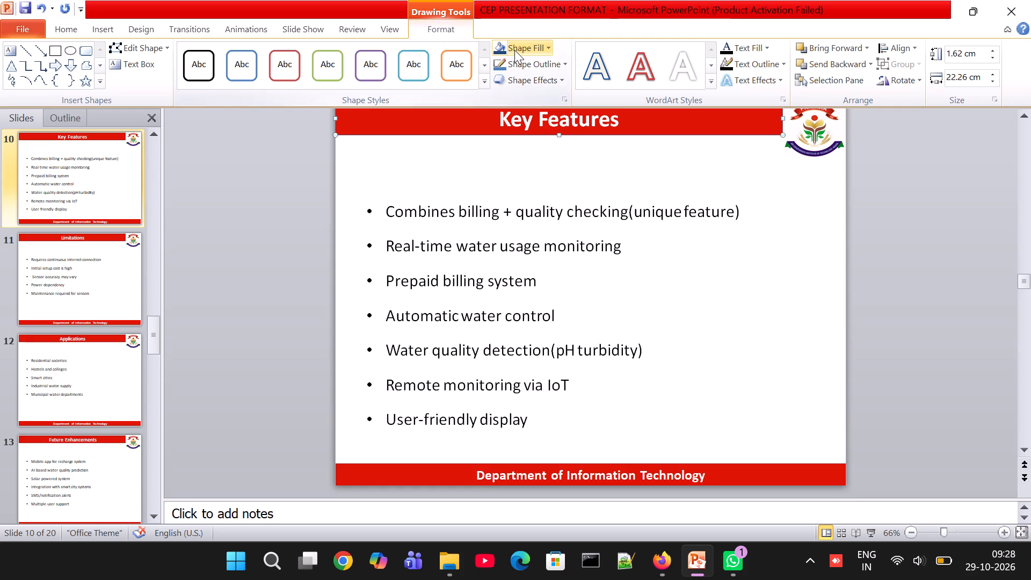
pyautogui.click(514, 50)
pyautogui.click(497, 46)
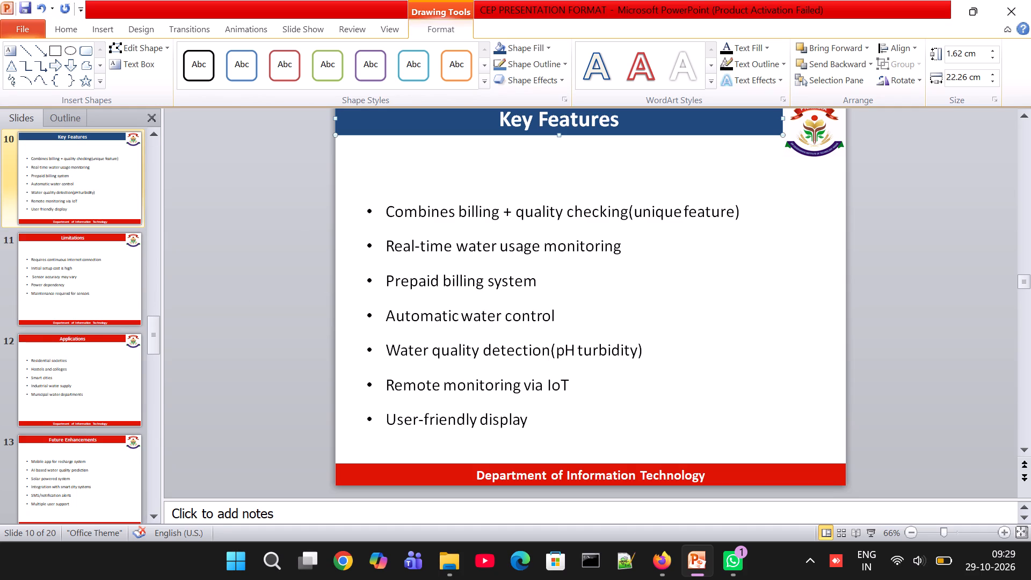
# Delete all the old water-billing bullet points from the Key Features slide body.
pyautogui.click(380, 213)
pyautogui.moveTo(380, 213); pyautogui.dragTo(555, 440)
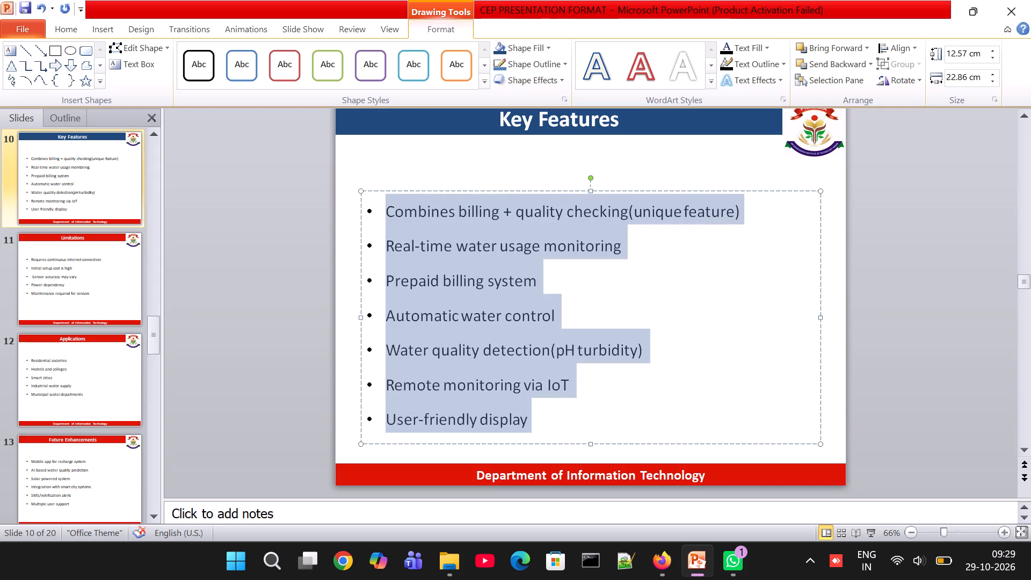
pyautogui.press('BackSpace')
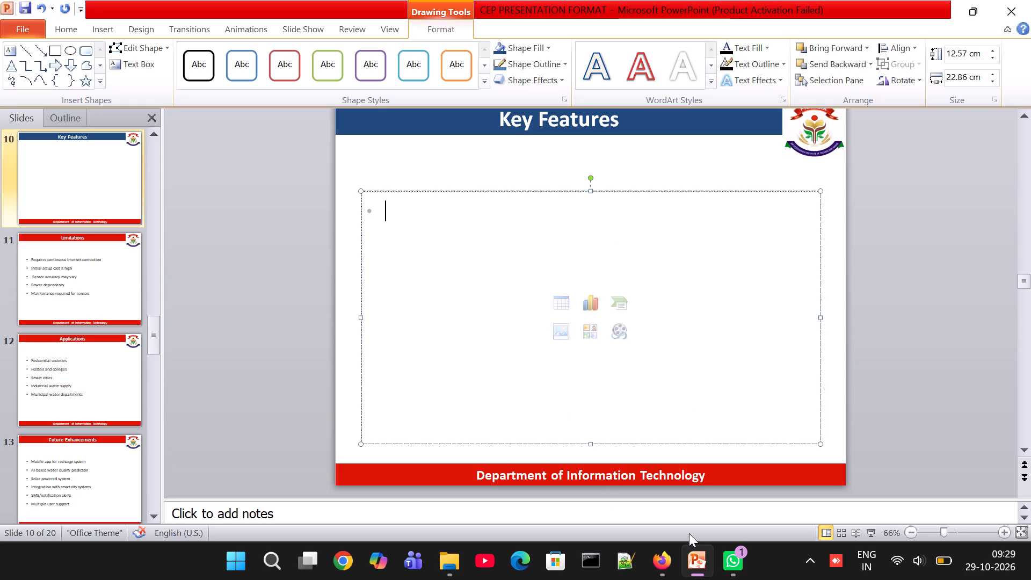
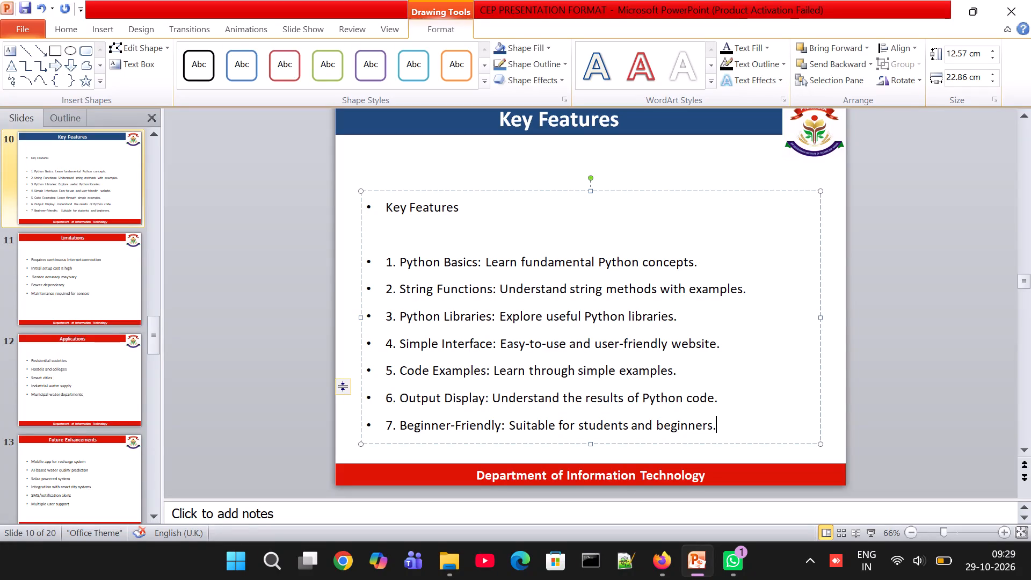
# Delete the duplicate "Key Features" line from the body text of slide 10.
pyautogui.click(463, 215)
pyautogui.moveTo(463, 215); pyautogui.dragTo(337, 206)
pyautogui.press('BackSpace')
pyautogui.press('BackSpace')
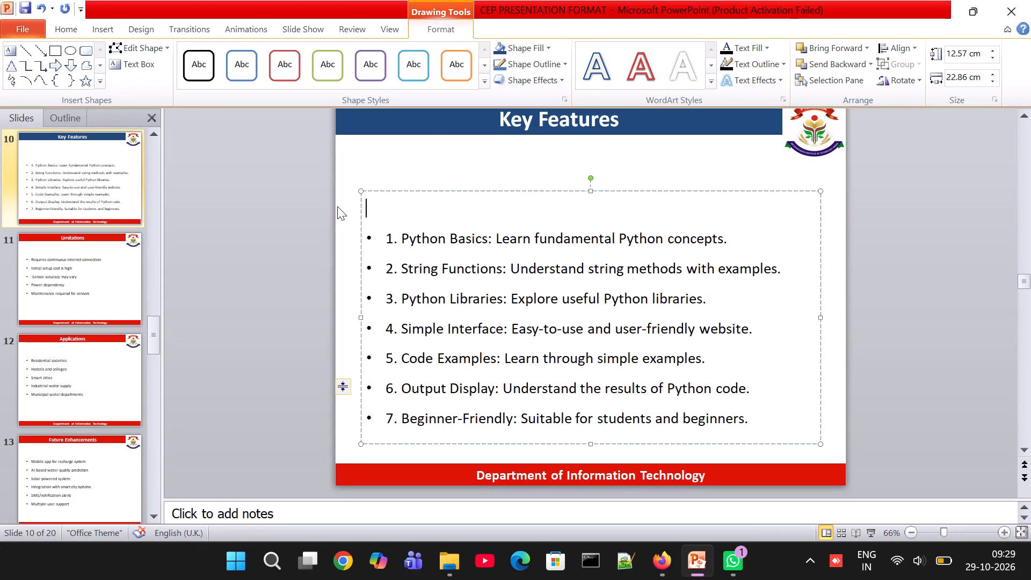
# Remove the numbers 1 to 3 and the bullets before Python Basics, String Functions and Python Libraries.
pyautogui.click(401, 243)
pyautogui.press('BackSpace')
pyautogui.press('BackSpace')
pyautogui.press('BackSpace')
pyautogui.press('BackSpace')
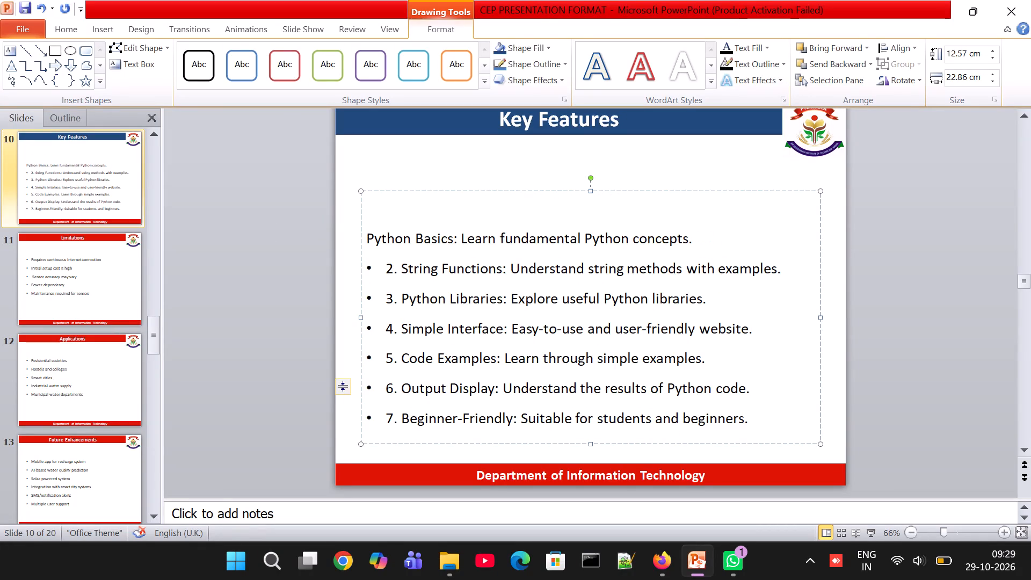
pyautogui.click(400, 273)
pyautogui.press('BackSpace')
pyautogui.press('BackSpace')
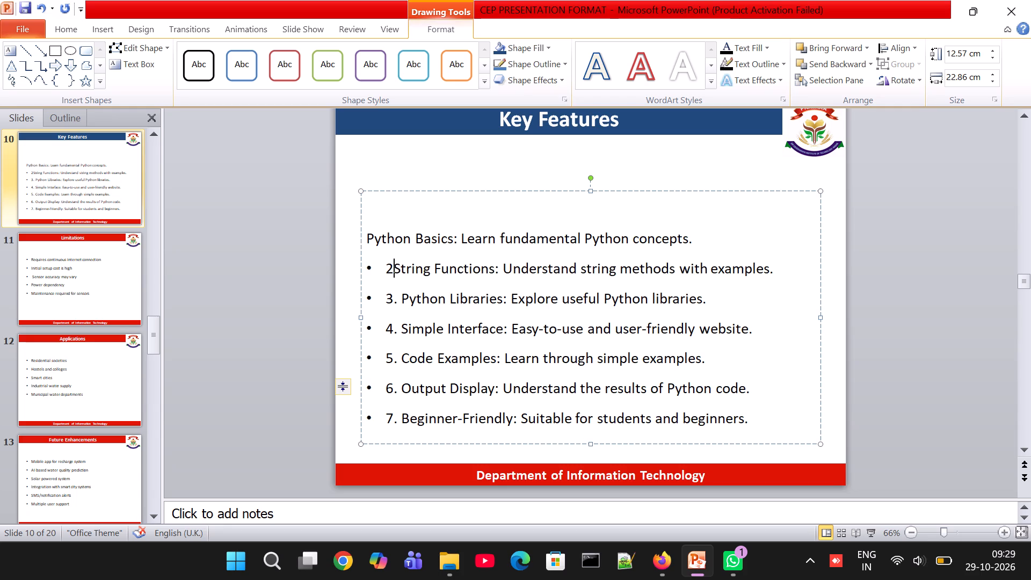
pyautogui.press('BackSpace')
pyautogui.press('BackSpace')
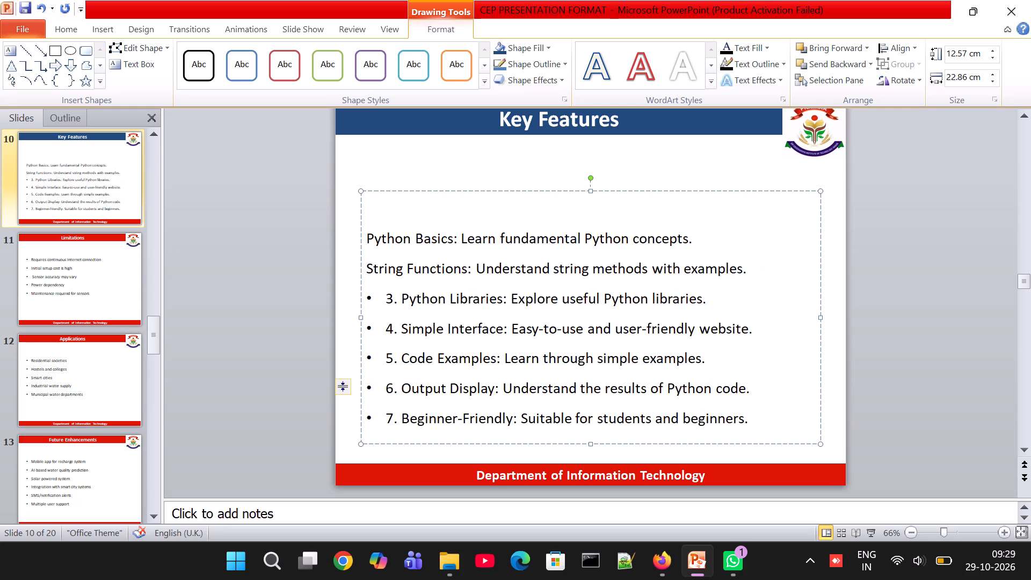
pyautogui.click(402, 302)
pyautogui.press('BackSpace')
pyautogui.press('BackSpace')
pyautogui.press('BackSpace')
pyautogui.press('BackSpace')
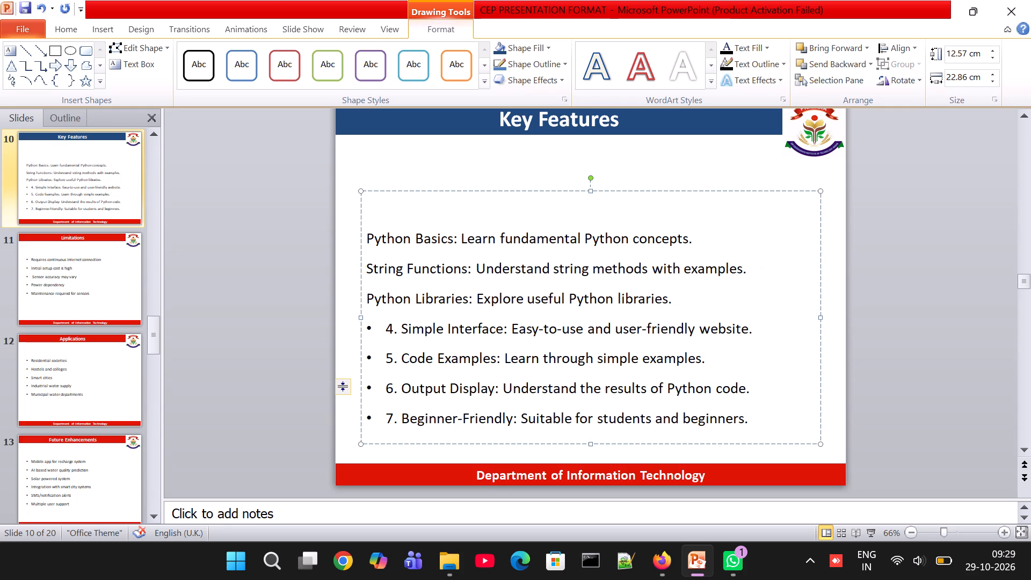
# Remove the numbers 4 and 5 and the bullets before Simple Interface and Code Examples.
pyautogui.click(400, 331)
pyautogui.press('BackSpace')
pyautogui.press('BackSpace')
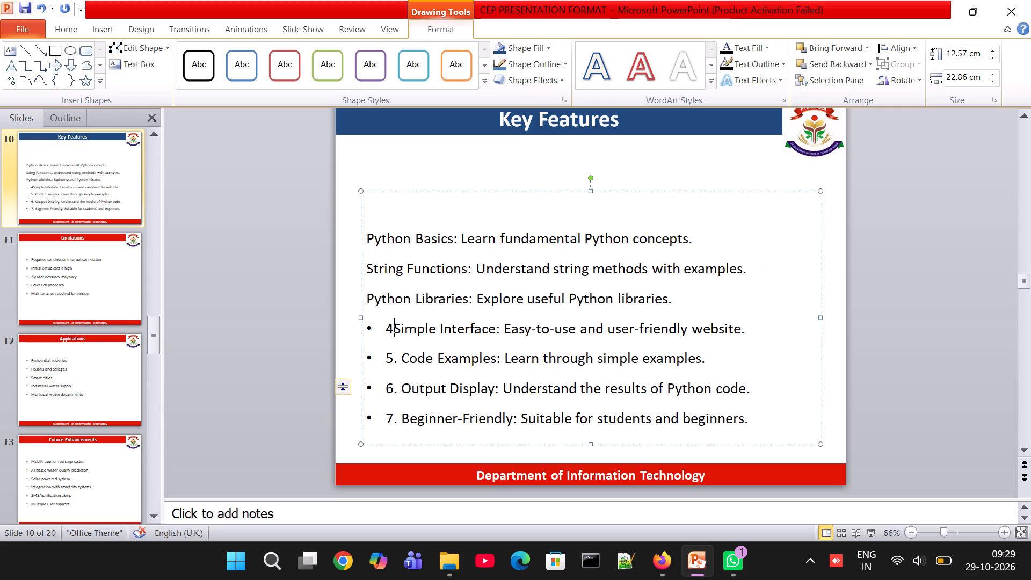
pyautogui.press('BackSpace')
pyautogui.press('BackSpace')
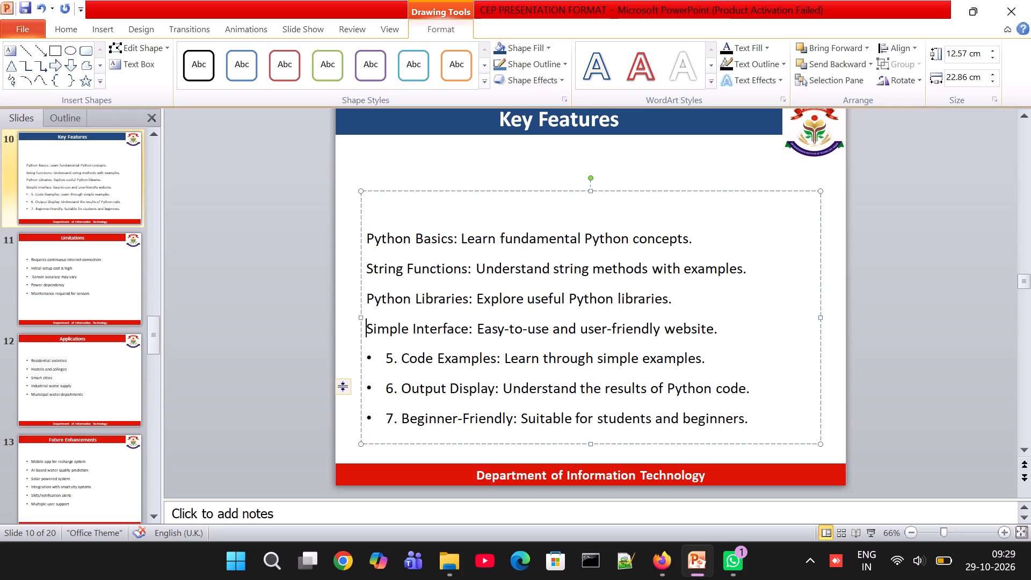
pyautogui.click(402, 361)
pyautogui.press('BackSpace')
pyautogui.press('BackSpace')
pyautogui.press('BackSpace')
pyautogui.press('BackSpace')
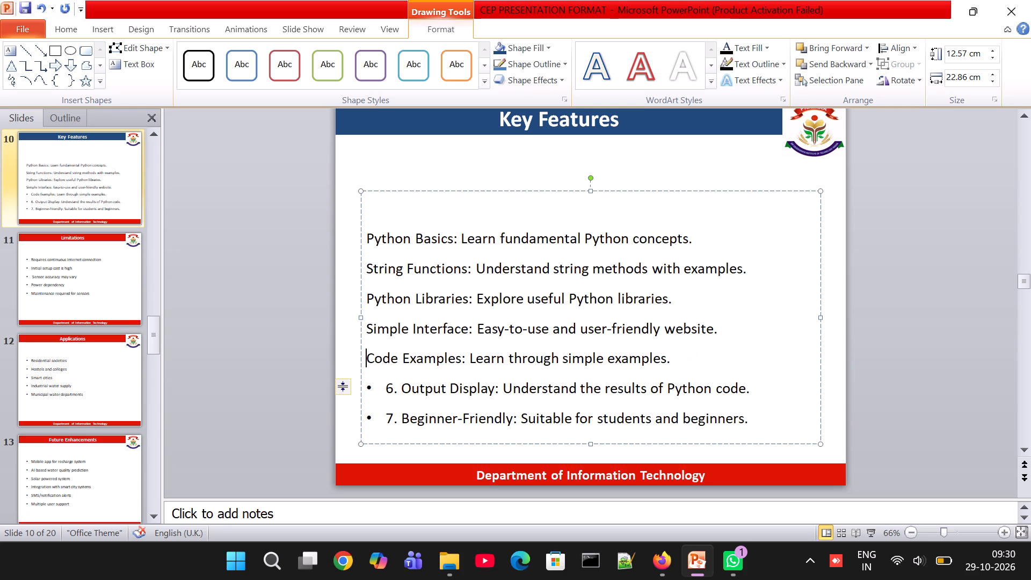
# Remove the numbers 6 and 7 and the bullets before Output Display and Beginner-Friendly.
pyautogui.click(401, 388)
pyautogui.press('BackSpace')
pyautogui.press('BackSpace')
pyautogui.press('BackSpace')
pyautogui.press('BackSpace')
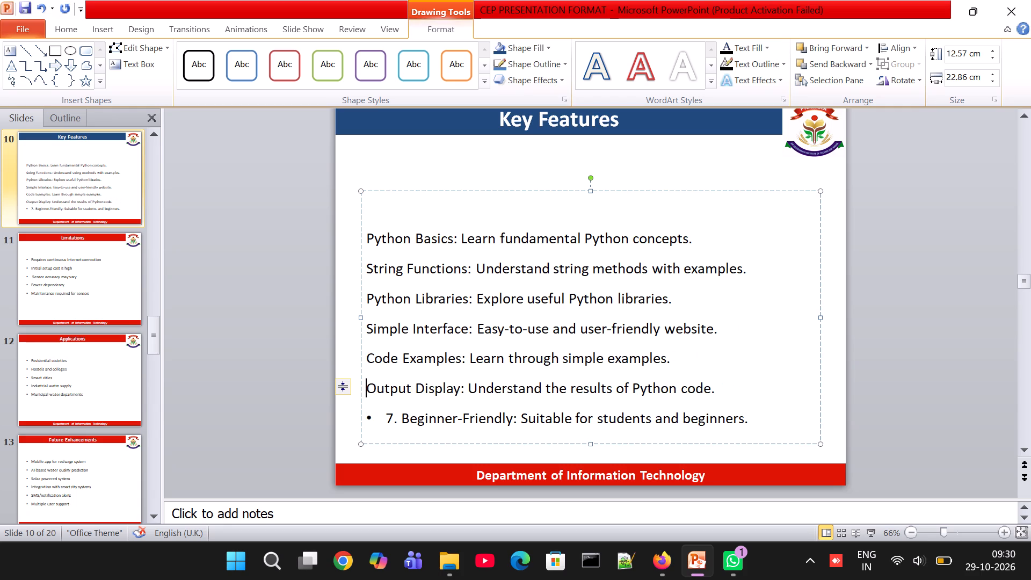
pyautogui.click(399, 429)
pyautogui.press('BackSpace')
pyautogui.press('BackSpace')
pyautogui.press('BackSpace')
pyautogui.press('BackSpace')
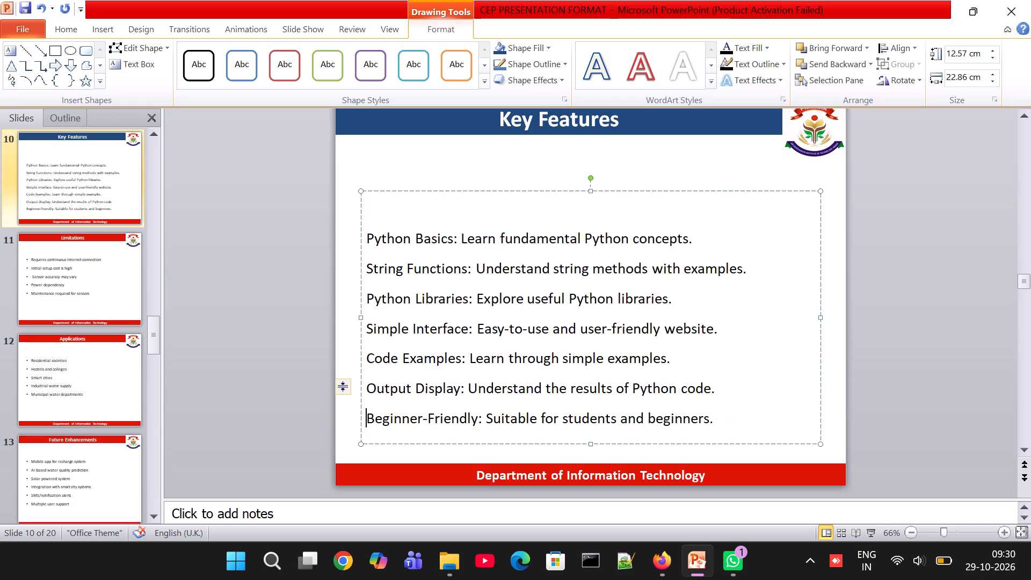
# Delete the empty line above the Python Basics line.
pyautogui.click(376, 225)
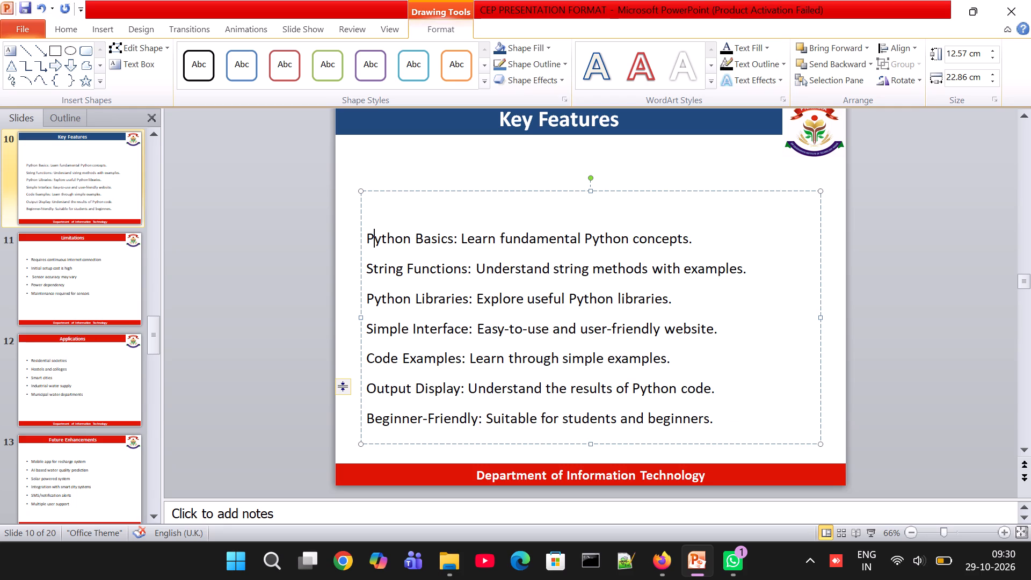
pyautogui.click(370, 236)
pyautogui.press('BackSpace')
# Apply hollow square bullets to all seven feature lines on the Key Features slide.
pyautogui.click(365, 206)
pyautogui.moveTo(365, 206); pyautogui.dragTo(691, 431)
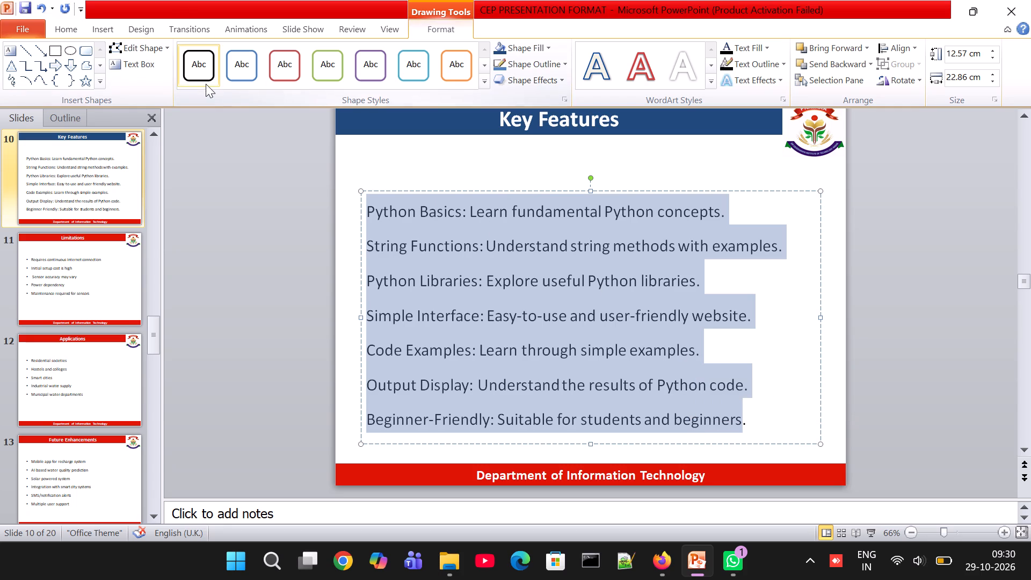
pyautogui.click(71, 29)
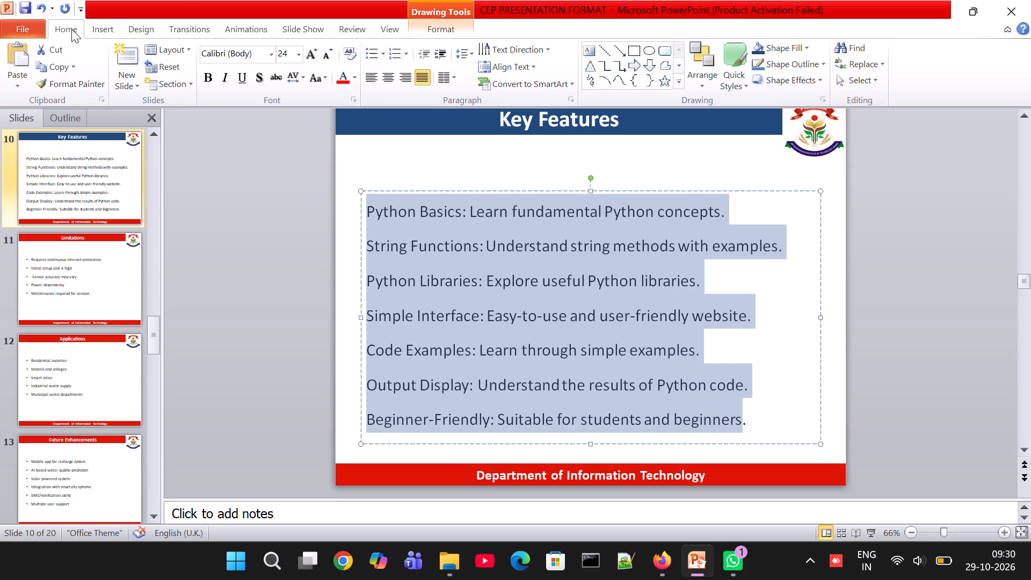
pyautogui.click(383, 53)
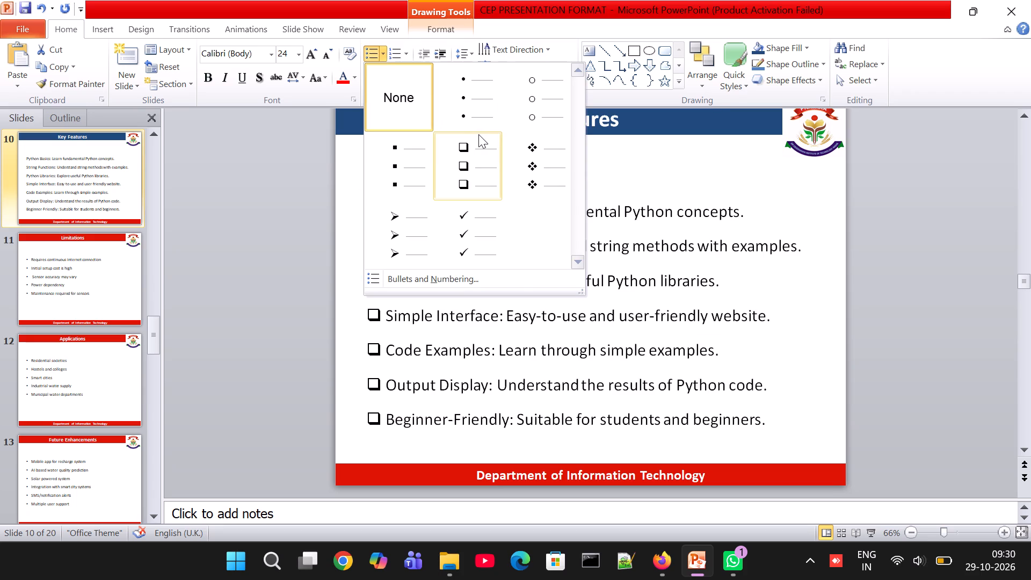
pyautogui.click(478, 134)
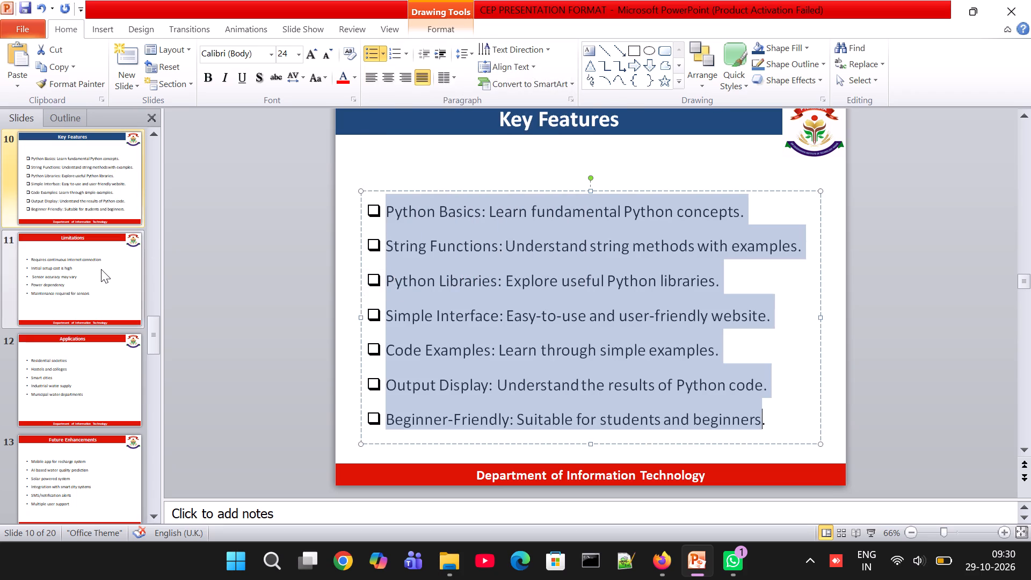
# Apply hollow square bullets to the Device and Internet lines under Hardware Requirements on slide 9.
pyautogui.scroll(1, 100, 205)
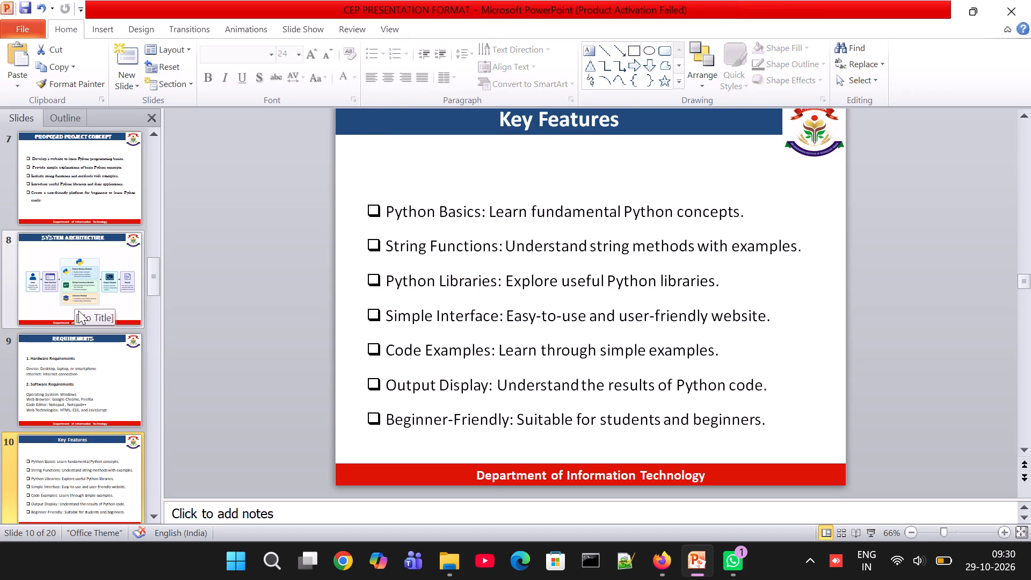
pyautogui.click(84, 369)
pyautogui.moveTo(363, 238); pyautogui.dragTo(372, 241)
pyautogui.moveTo(372, 241); pyautogui.dragTo(361, 241)
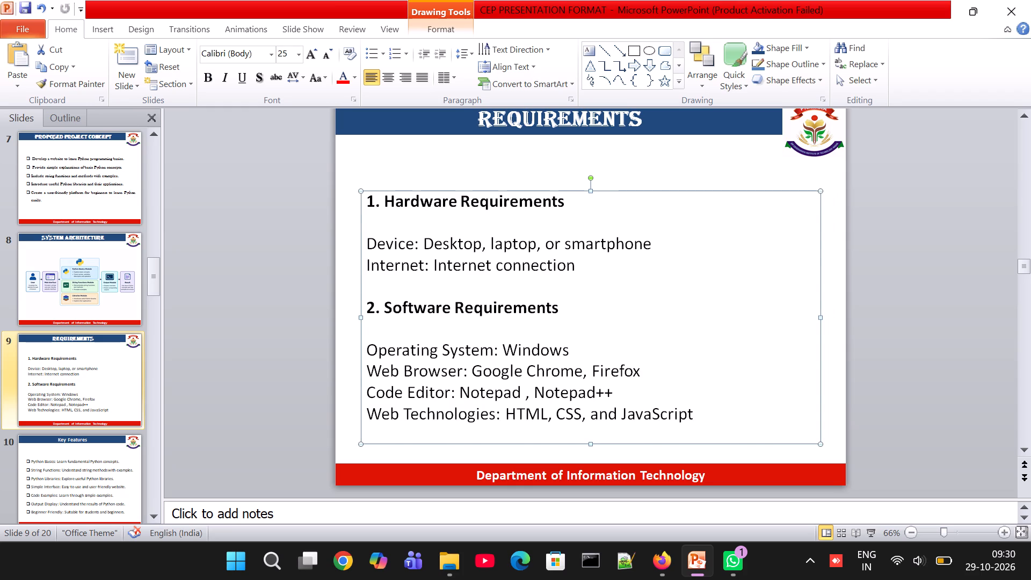
pyautogui.click(373, 240)
pyautogui.moveTo(373, 240); pyautogui.dragTo(411, 283)
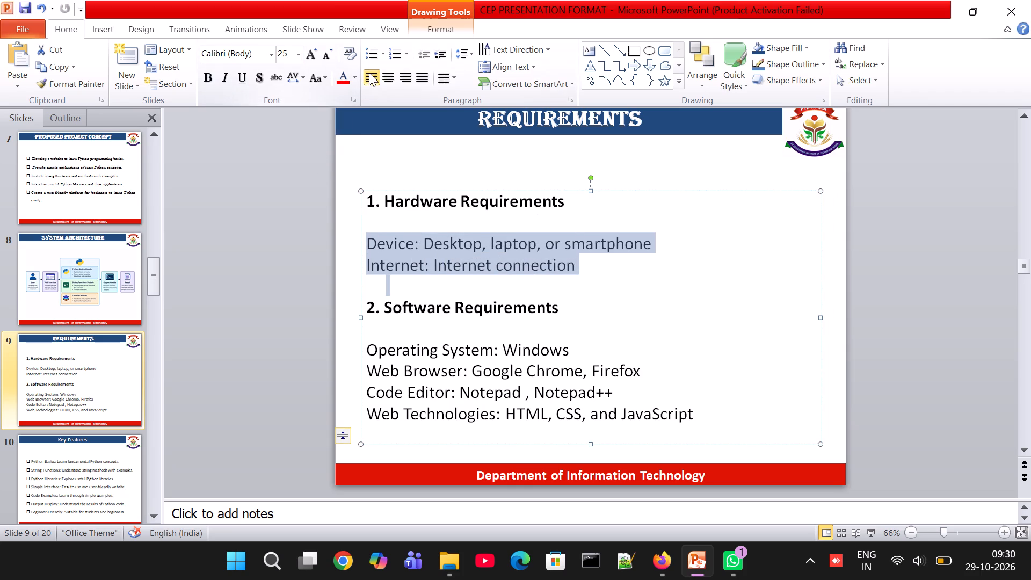
pyautogui.click(382, 55)
pyautogui.click(473, 175)
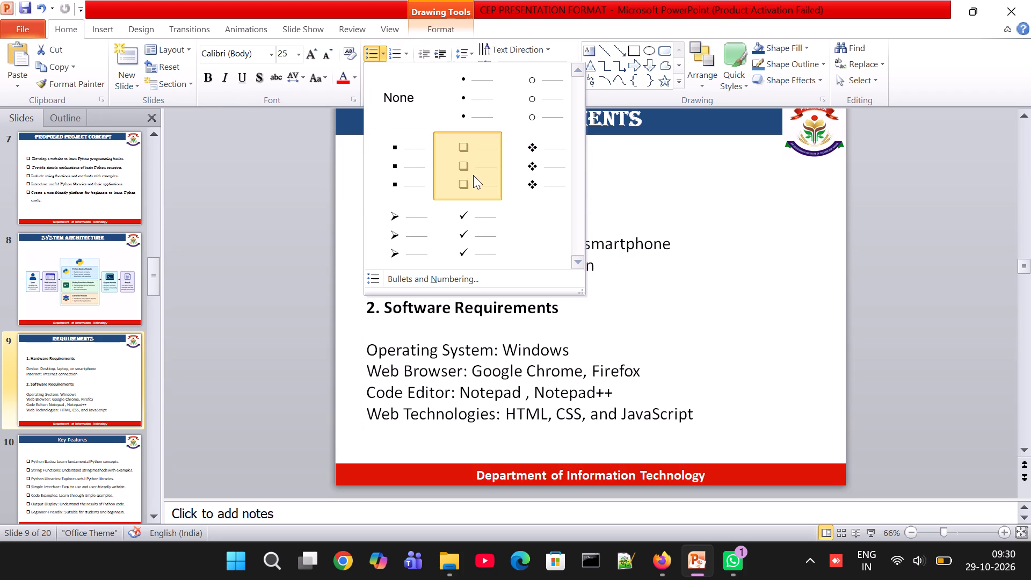
# Apply hollow square bullets to the four lines under Software Requirements, from Operating System to Web Technologies.
pyautogui.click(373, 352)
pyautogui.moveTo(373, 352); pyautogui.dragTo(450, 453)
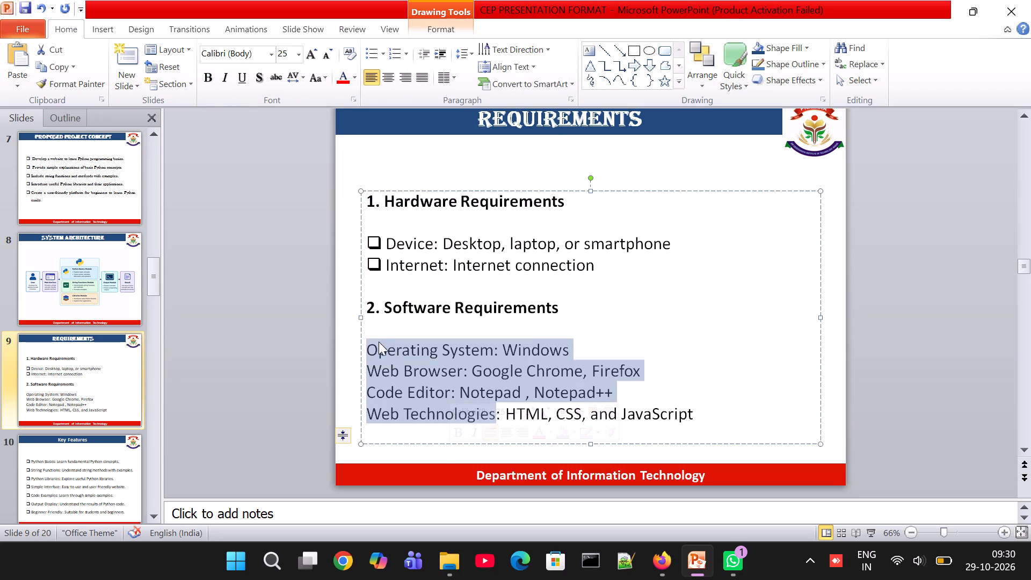
pyautogui.click(383, 56)
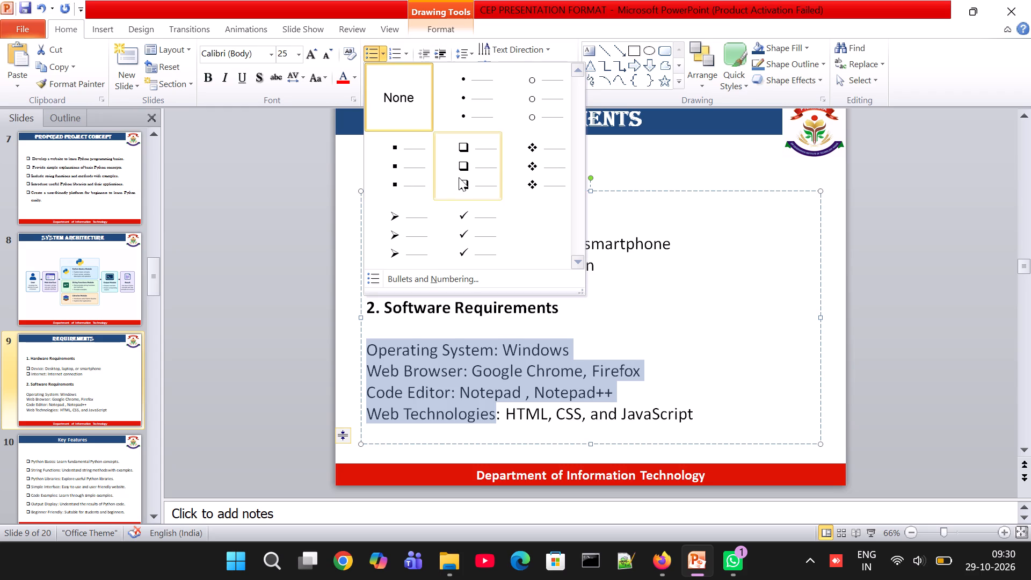
pyautogui.click(460, 177)
# Delete all the old bullet points from the body of the Limitations slide, slide 11.
pyautogui.moveTo(650, 323); pyautogui.dragTo(71, 472)
pyautogui.click(71, 472)
pyautogui.scroll(-1, 71, 472)
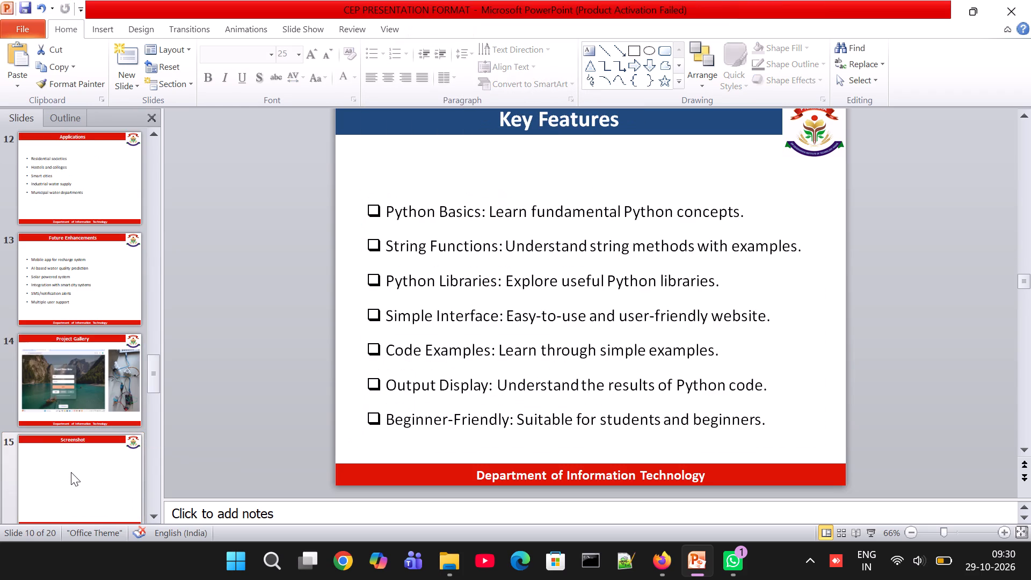
pyautogui.scroll(1, 98, 274)
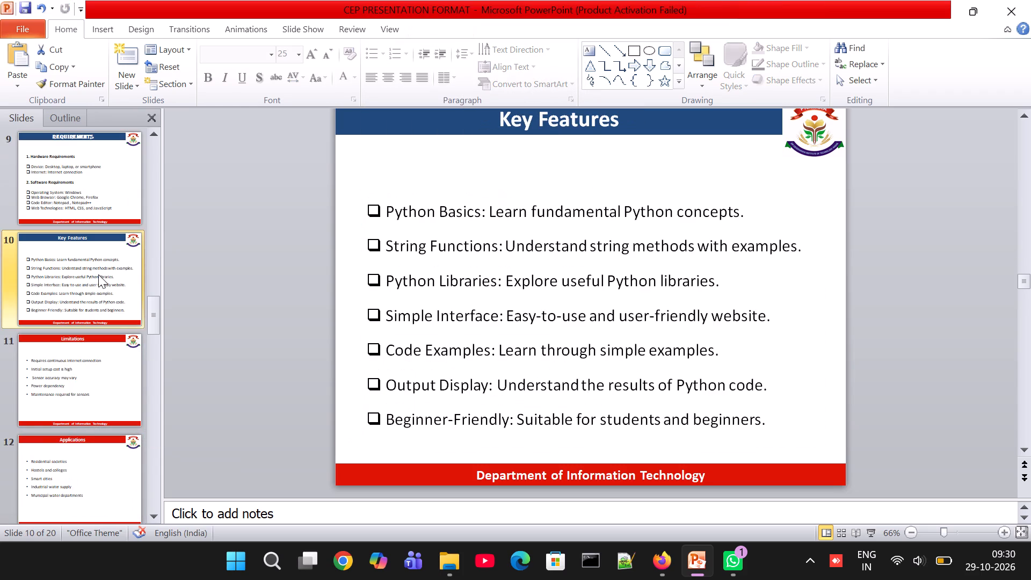
pyautogui.click(82, 357)
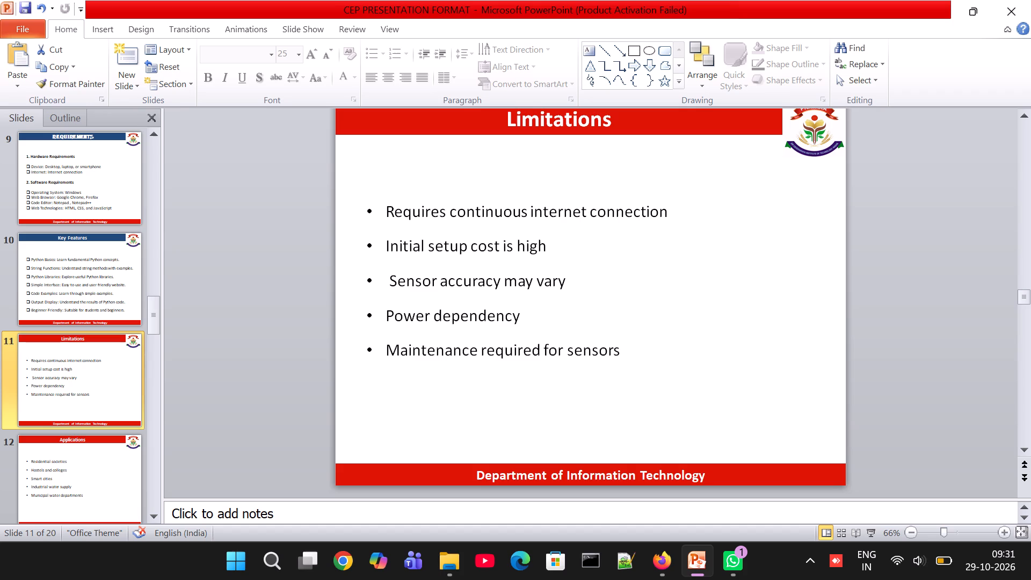
pyautogui.click(376, 201)
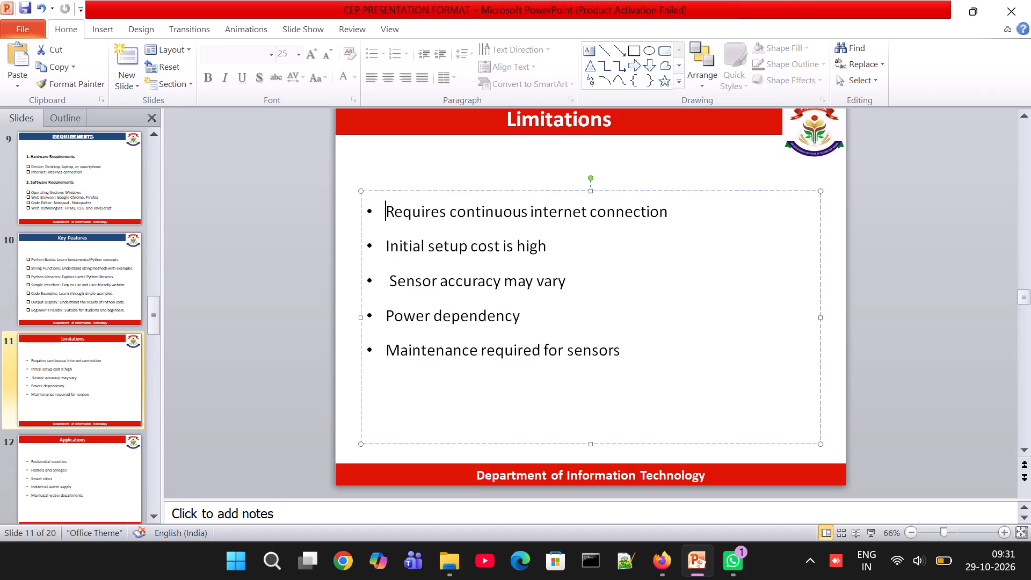
pyautogui.moveTo(376, 201); pyautogui.dragTo(591, 404)
pyautogui.press('BackSpace')
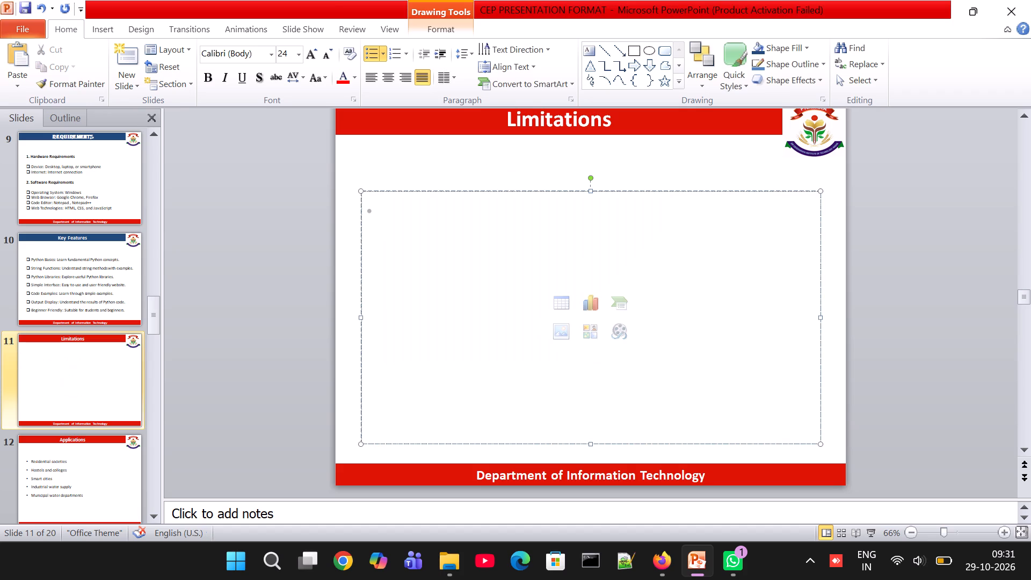
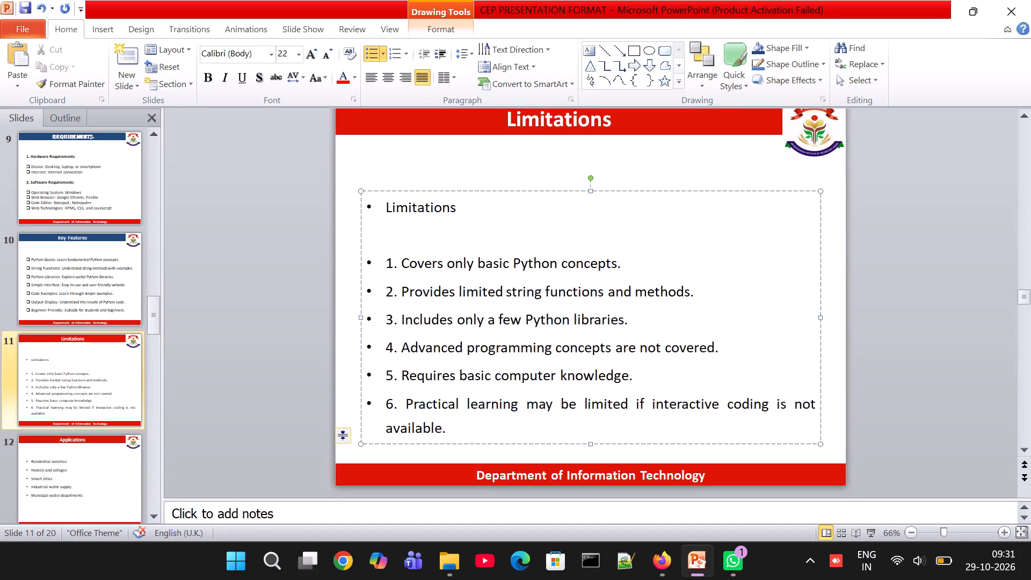
# Delete the repeated "Limitations" heading line and the blank line below it from the slide 11 body text.
pyautogui.click(489, 216)
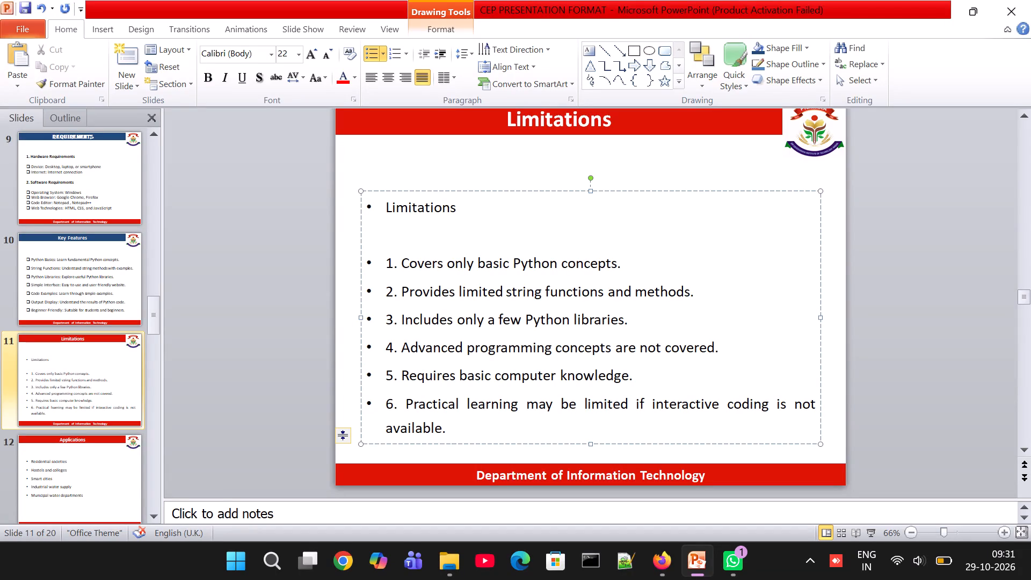
pyautogui.click(438, 228)
pyautogui.press('BackSpace')
pyautogui.press('BackSpace')
pyautogui.press('BackSpace')
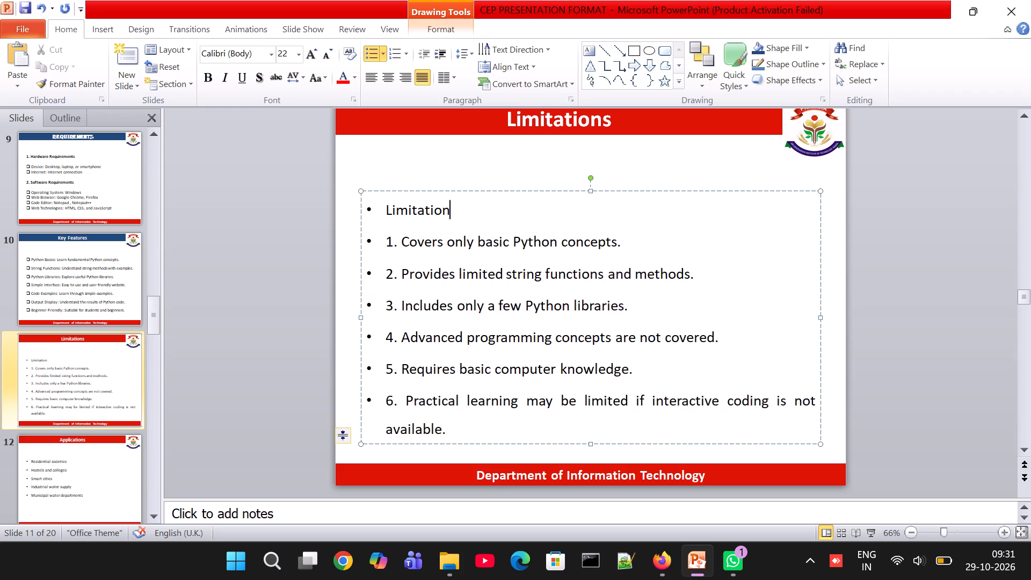
pyautogui.press('BackSpace')
pyautogui.press('BackSpace')
pyautogui.press('BackSpace')
pyautogui.press('BackSpace')
pyautogui.press('BackSpace')
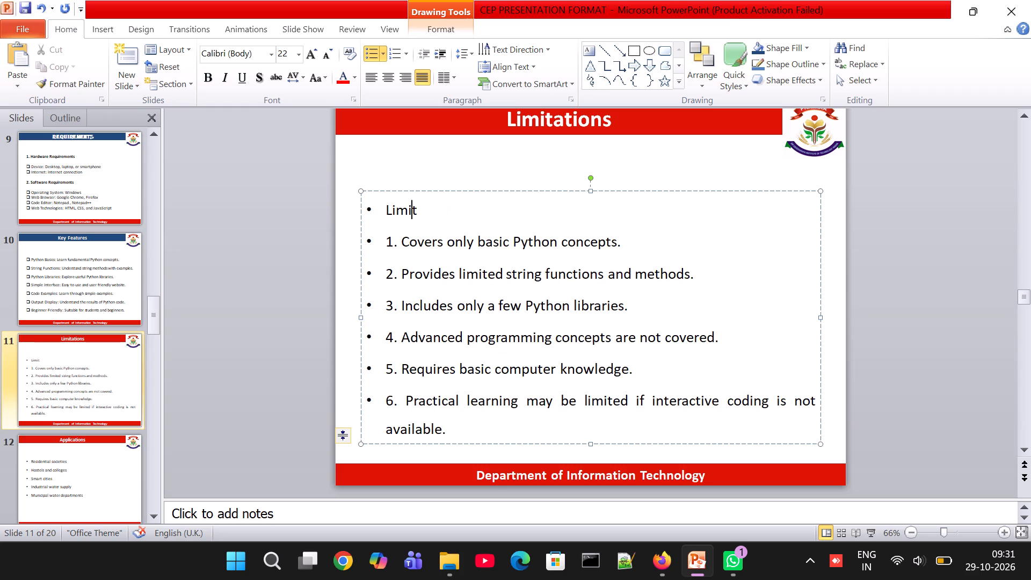
pyautogui.press('BackSpace')
pyautogui.press('BackSpace')
pyautogui.press('BackSpace')
pyautogui.press('BackSpace')
pyautogui.press('BackSpace')
pyautogui.press('BackSpace')
pyautogui.press('BackSpace')
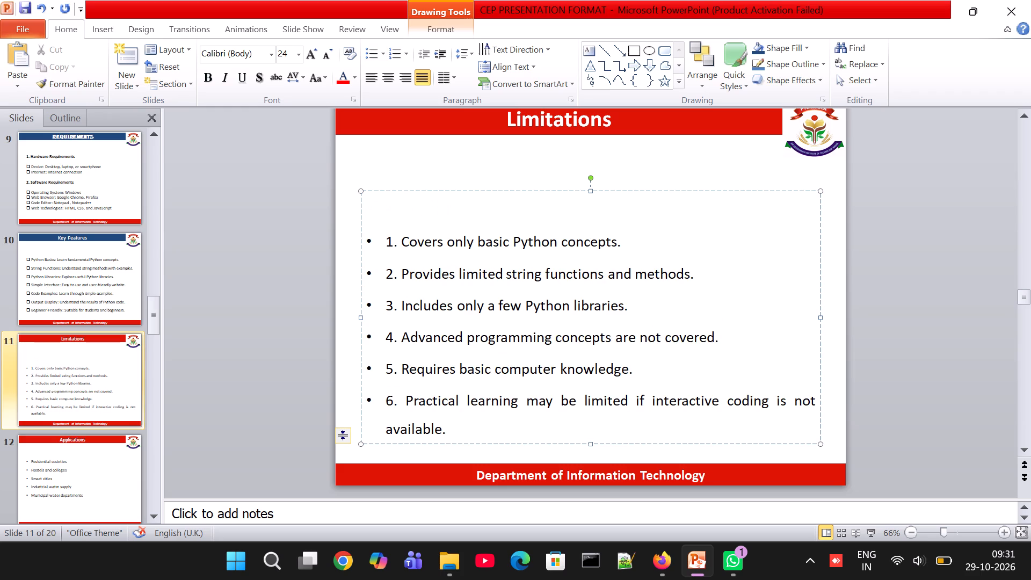
# Remove the bullets and the typed numbers 1 to 3 from the first three limitation lines.
pyautogui.press('Down')
pyautogui.press('Right')
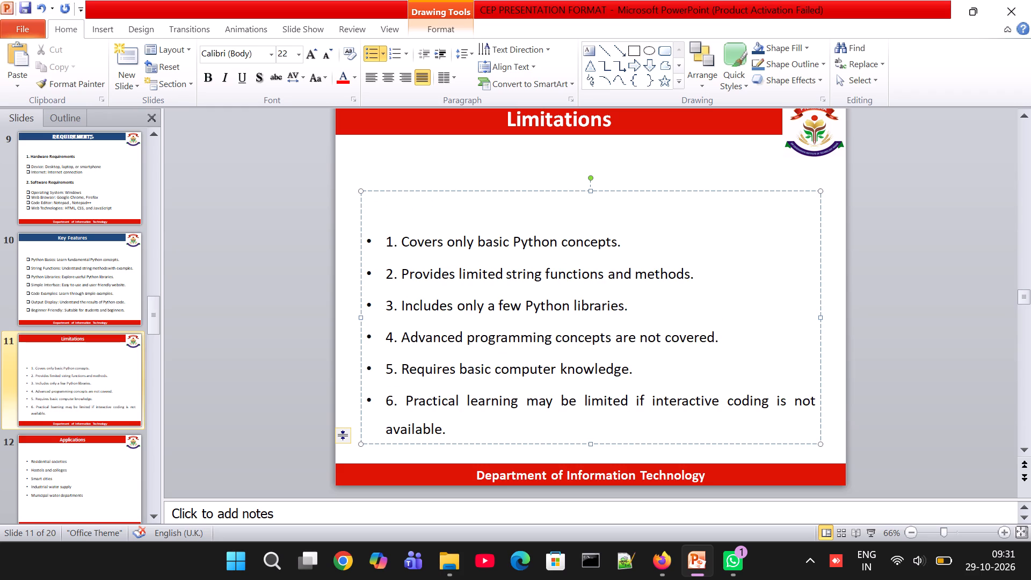
pyautogui.press('Right')
pyautogui.press('BackSpace')
pyautogui.press('BackSpace')
pyautogui.press('BackSpace')
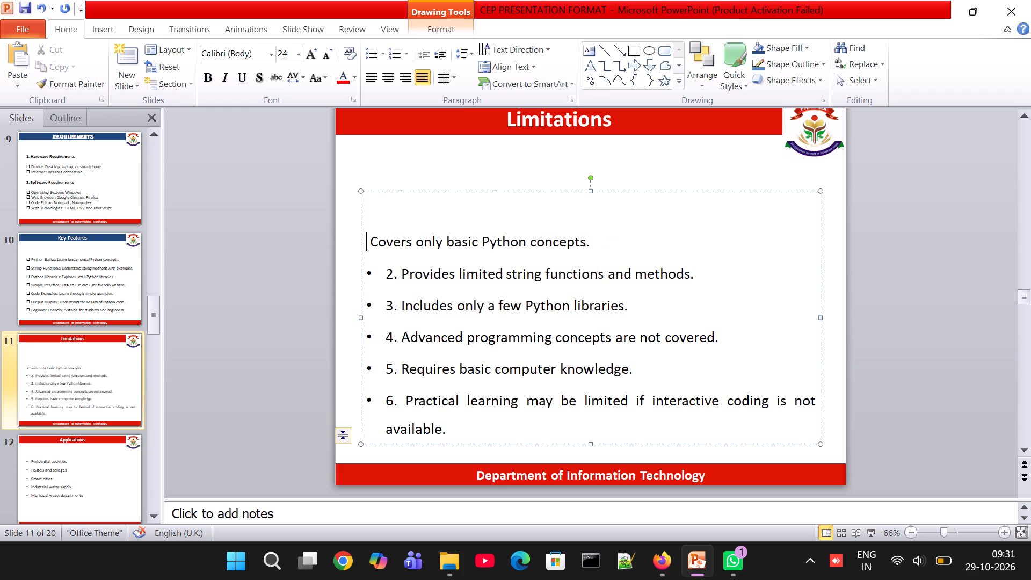
pyautogui.click(402, 287)
pyautogui.press('BackSpace')
pyautogui.press('BackSpace')
pyautogui.press('BackSpace')
pyautogui.press('BackSpace')
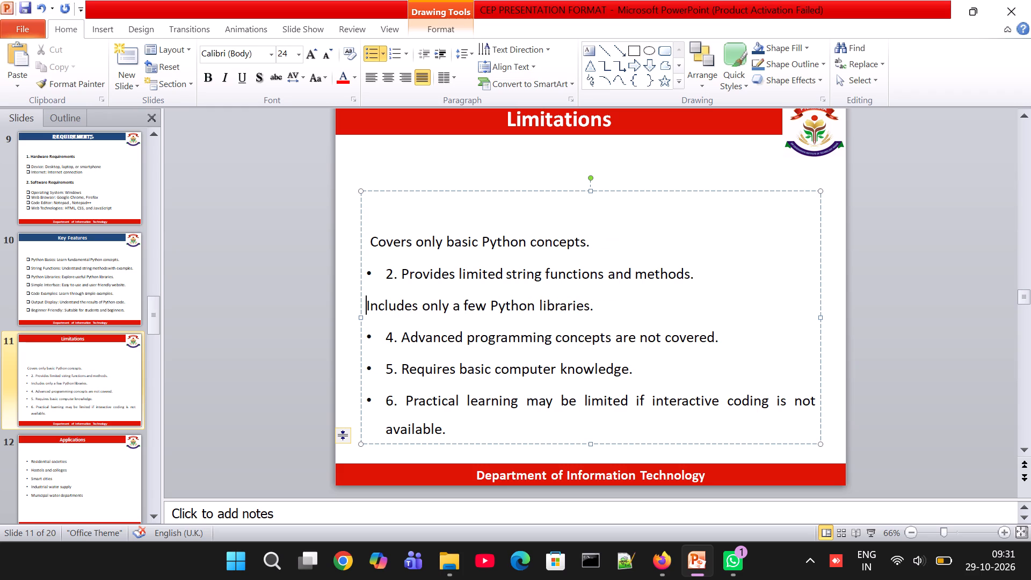
pyautogui.click(400, 278)
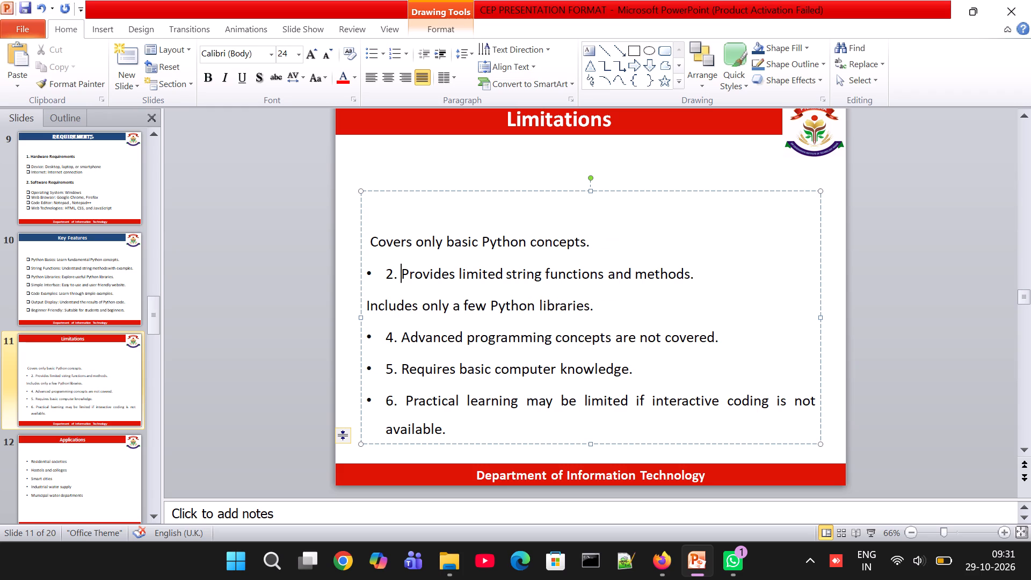
pyautogui.press('BackSpace')
pyautogui.press('BackSpace')
pyautogui.press('BackSpace')
pyautogui.press('BackSpace')
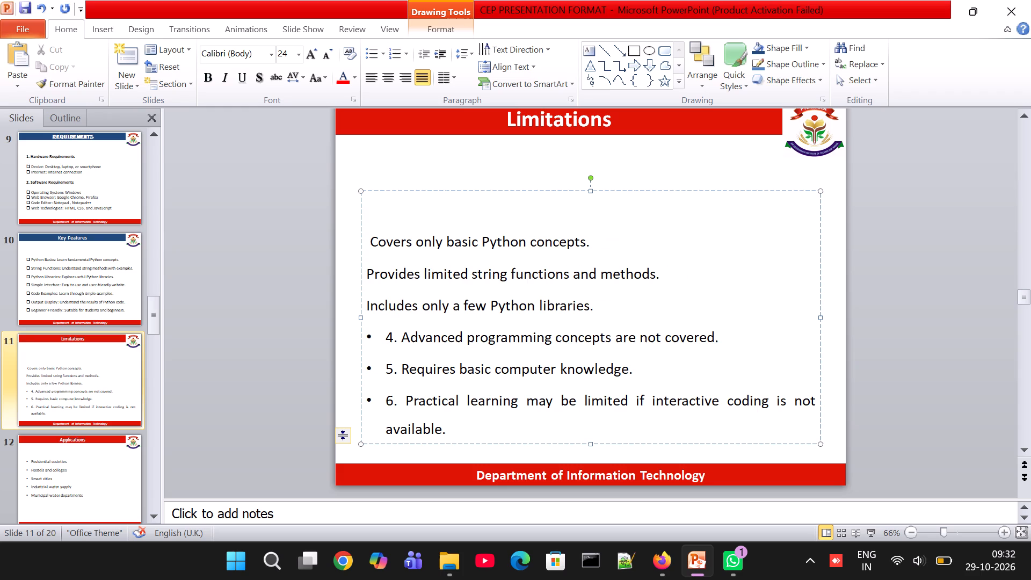
# Remove the bullets and the typed numbers 4 to 6 from the last three limitation lines.
pyautogui.click(402, 337)
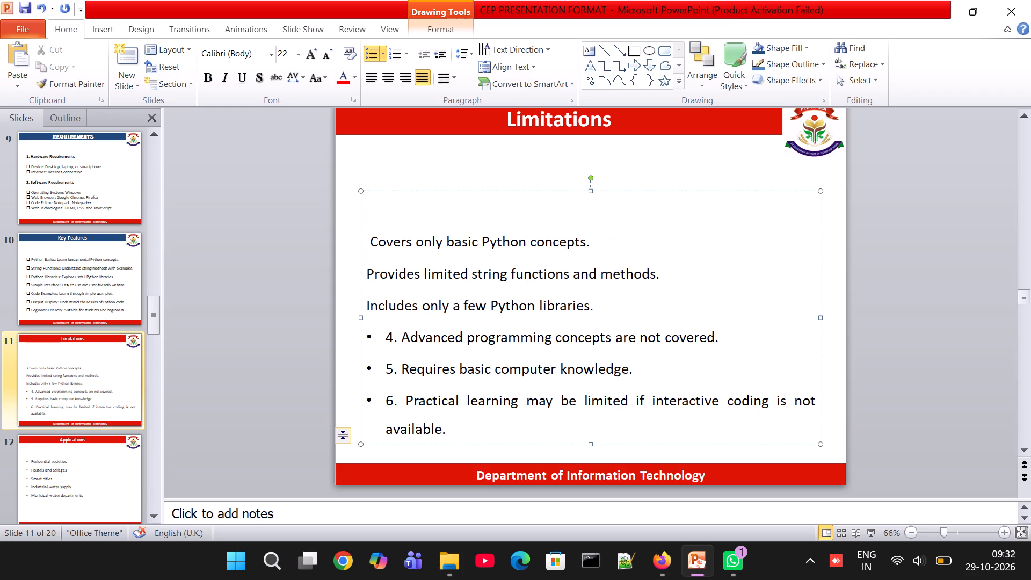
pyautogui.press('BackSpace')
pyautogui.press('BackSpace')
pyautogui.press('BackSpace')
pyautogui.press('BackSpace')
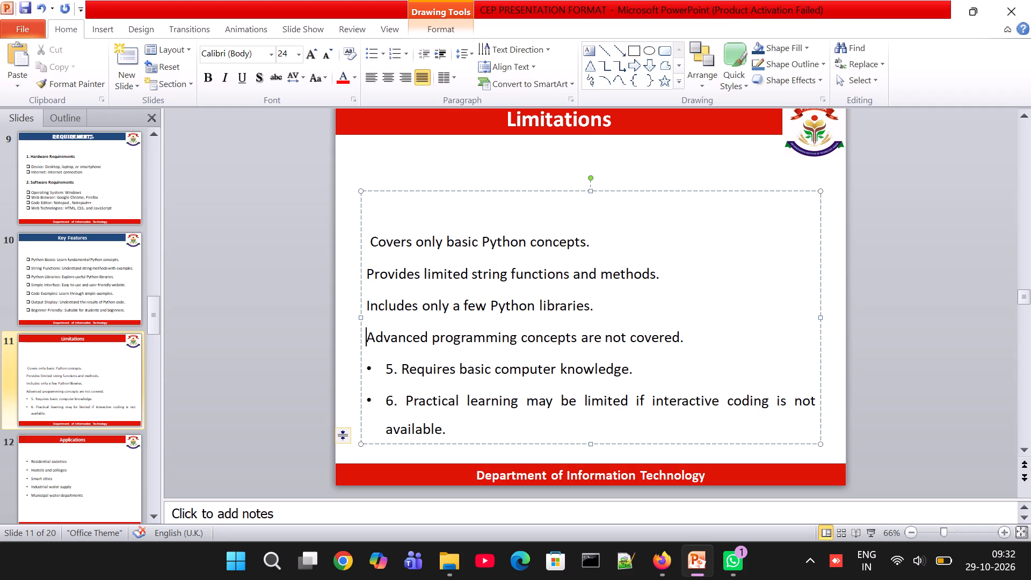
pyautogui.click(397, 372)
pyautogui.press('Right')
pyautogui.press('BackSpace')
pyautogui.press('BackSpace')
pyautogui.press('BackSpace')
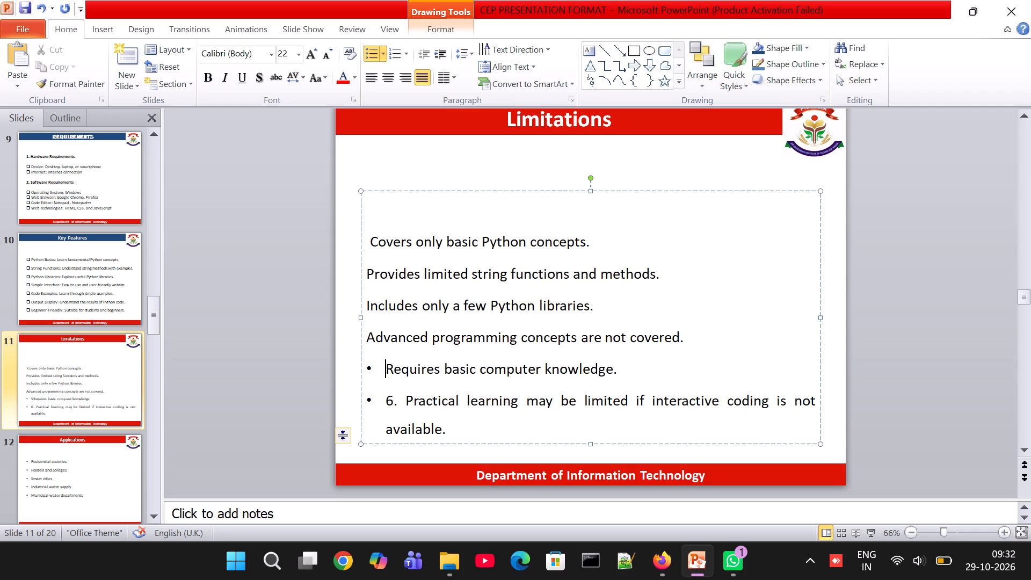
pyautogui.press('BackSpace')
pyautogui.click(404, 401)
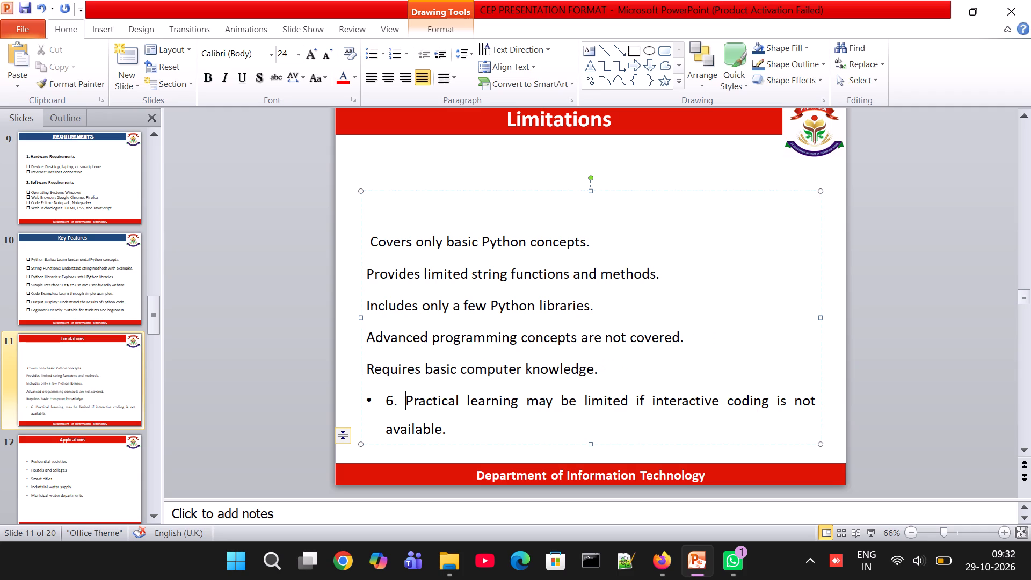
pyautogui.press('BackSpace')
pyautogui.press('BackSpace')
pyautogui.press('BackSpace')
pyautogui.press('BackSpace')
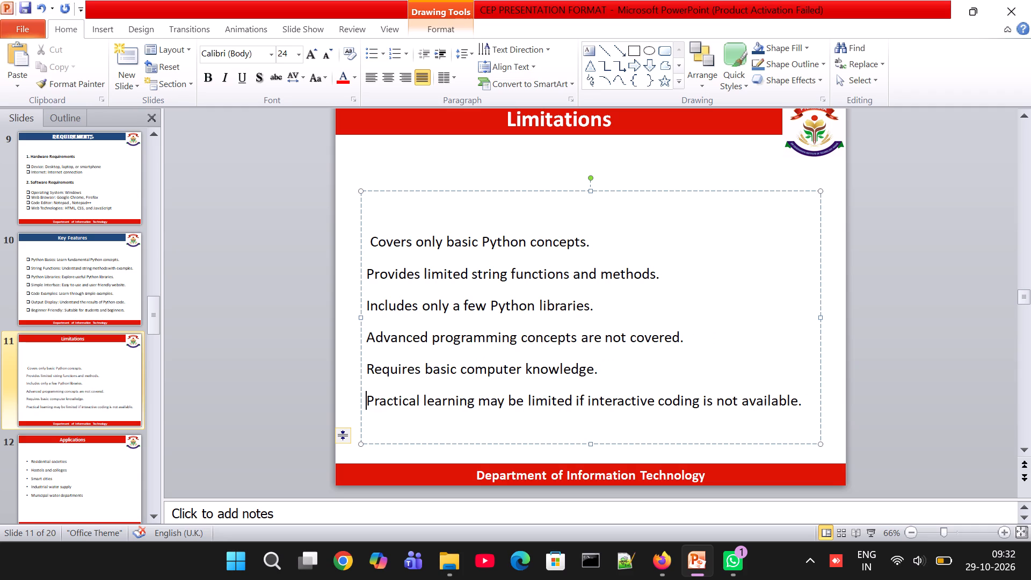
# Delete the leading space and the empty line before "Covers only basic Python concepts.".
pyautogui.click(371, 240)
pyautogui.press('BackSpace')
pyautogui.press('BackSpace')
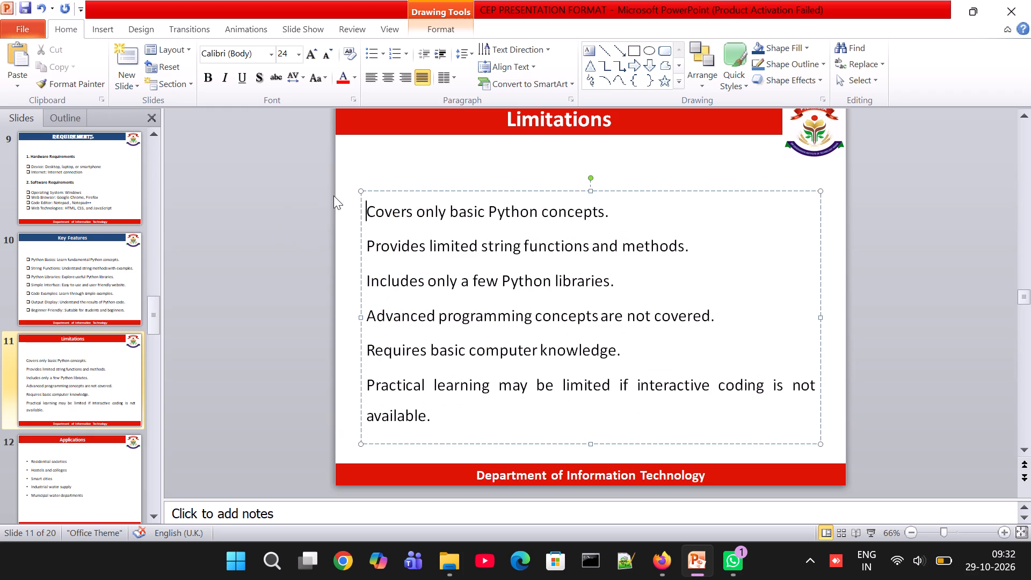
# Apply hollow square bullets to all six limitation lines on slide 11.
pyautogui.click(368, 205)
pyautogui.moveTo(368, 205); pyautogui.dragTo(577, 376)
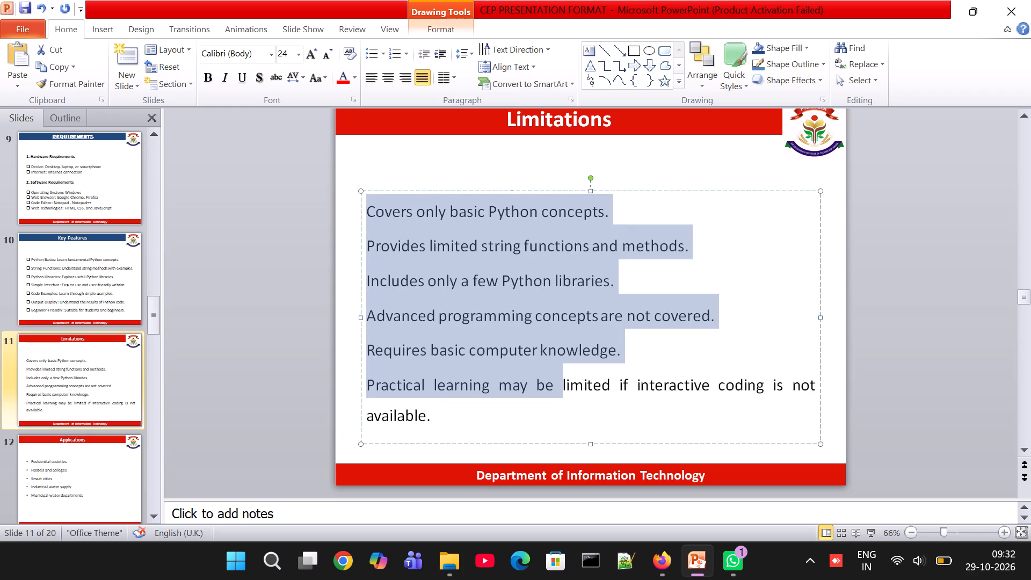
pyautogui.moveTo(577, 376); pyautogui.dragTo(691, 415)
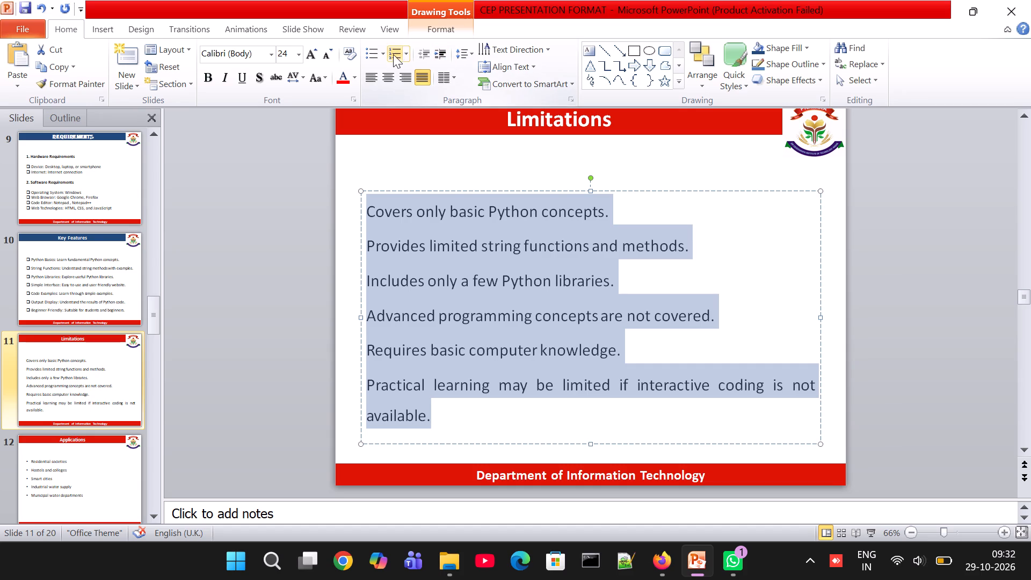
pyautogui.click(387, 55)
pyautogui.click(472, 183)
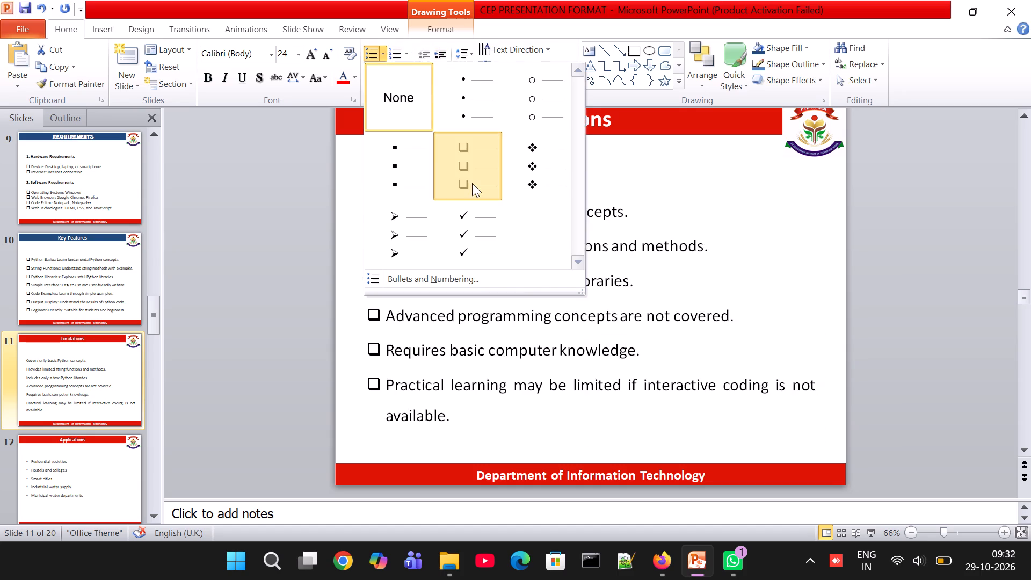
pyautogui.click(485, 224)
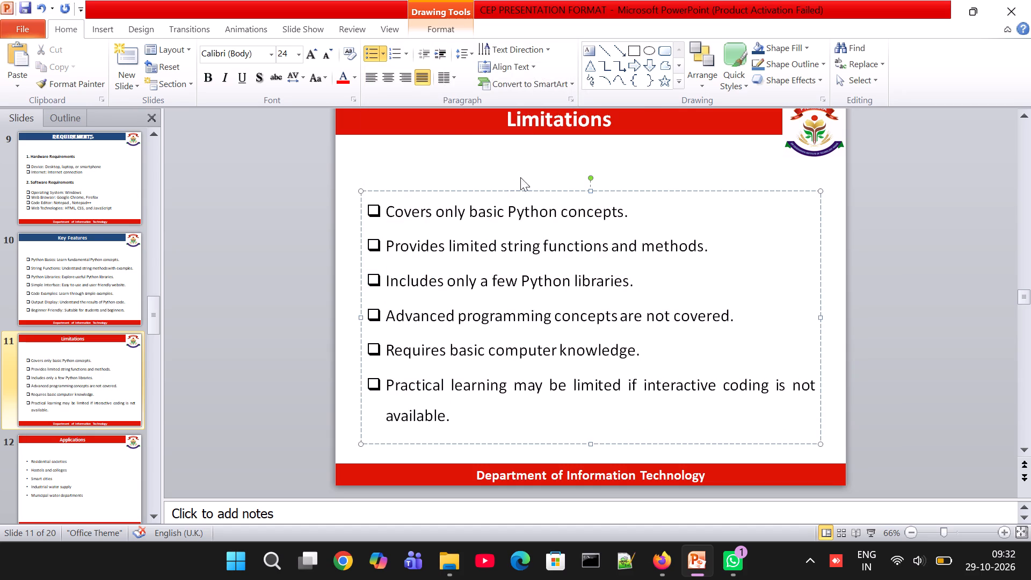
# Move the limitations text box straight up to sit just below the title bar.
pyautogui.moveTo(538, 187); pyautogui.dragTo(533, 150)
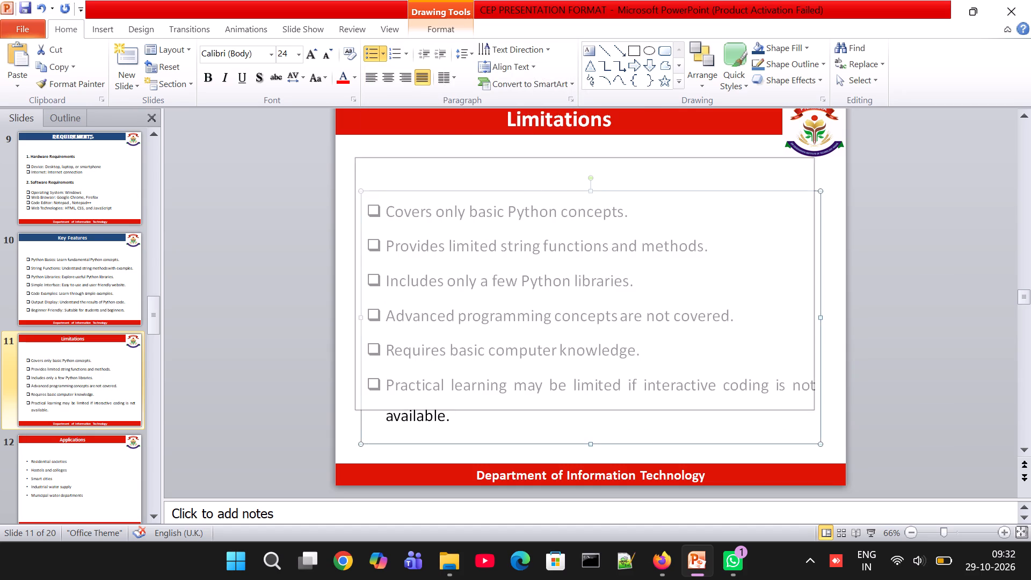
pyautogui.moveTo(533, 150); pyautogui.dragTo(536, 151)
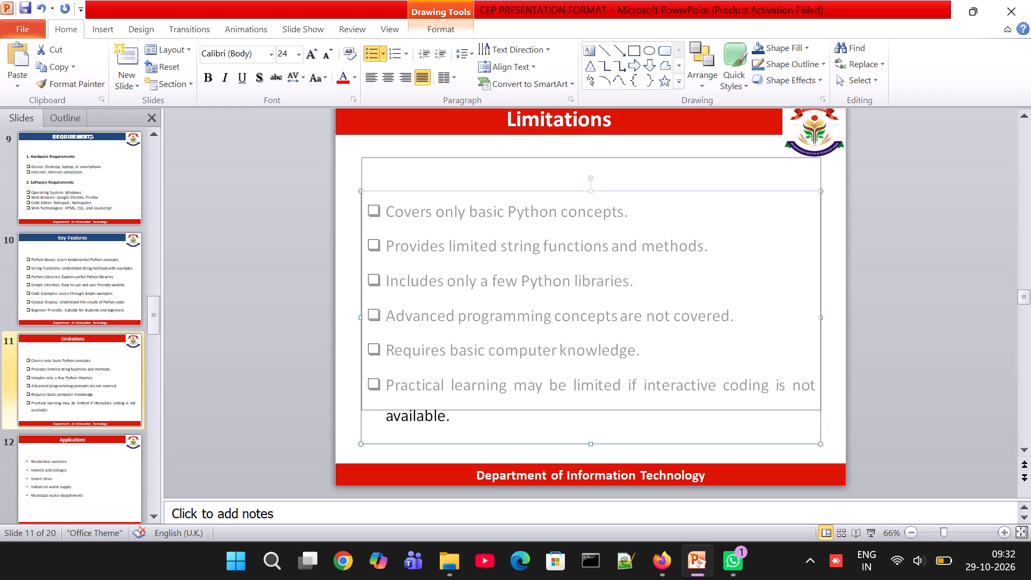
pyautogui.moveTo(536, 151); pyautogui.dragTo(538, 153)
pyautogui.moveTo(538, 153); pyautogui.dragTo(538, 154)
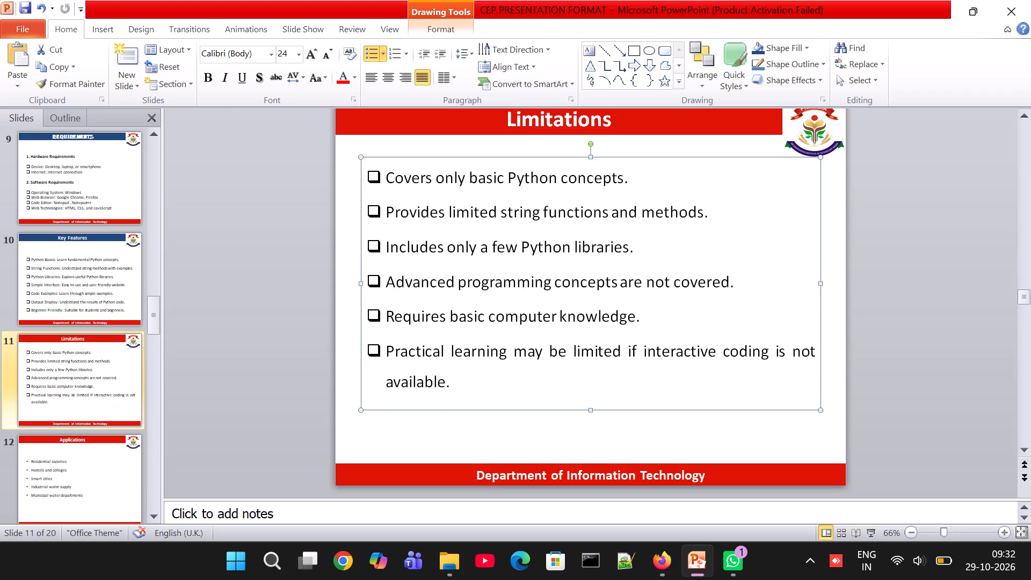
pyautogui.click(520, 423)
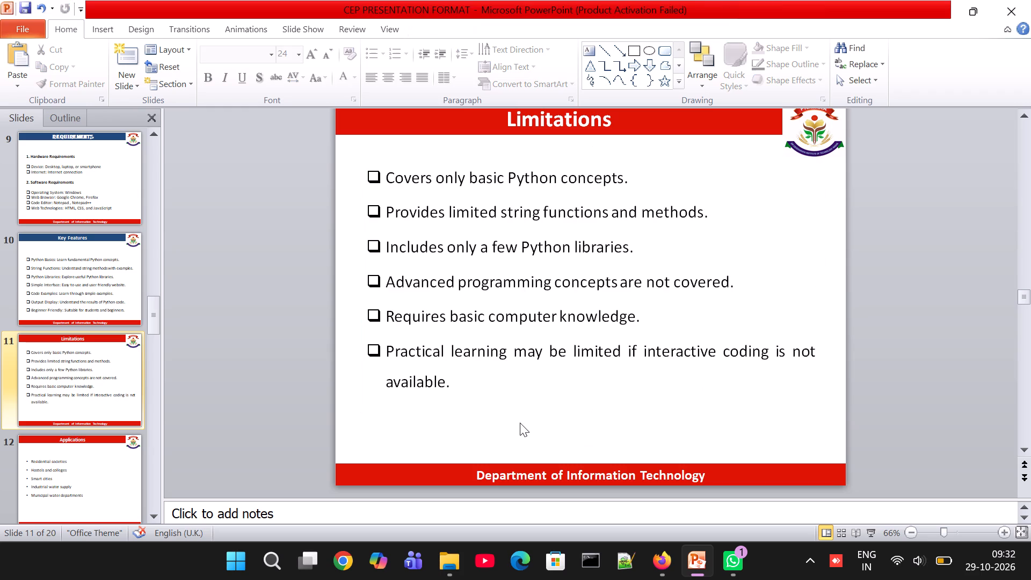
# Fill the Limitations title bar with the dark blue used on the preceding slides.
pyautogui.click(430, 124)
pyautogui.doubleClick(430, 124)
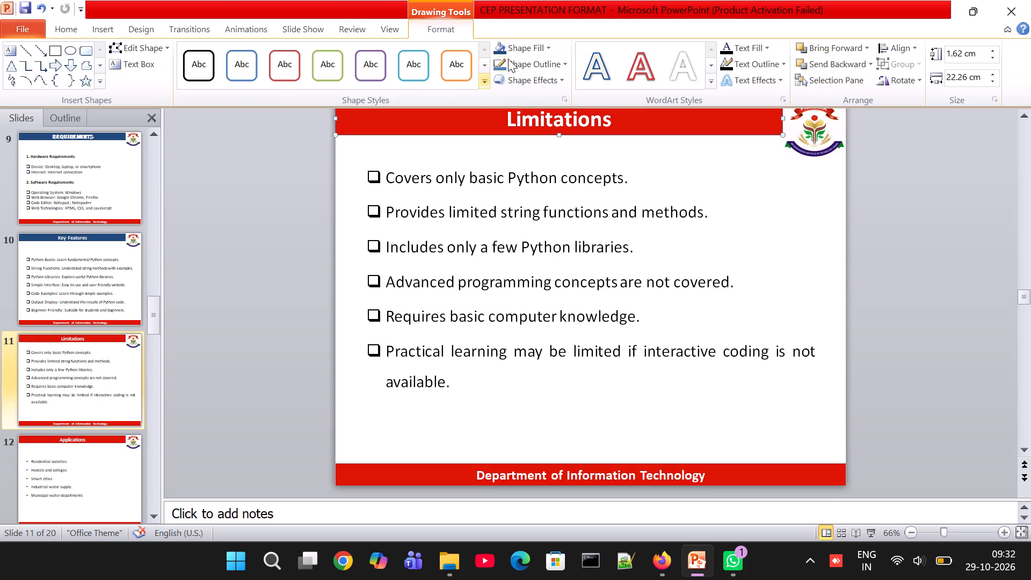
pyautogui.click(498, 53)
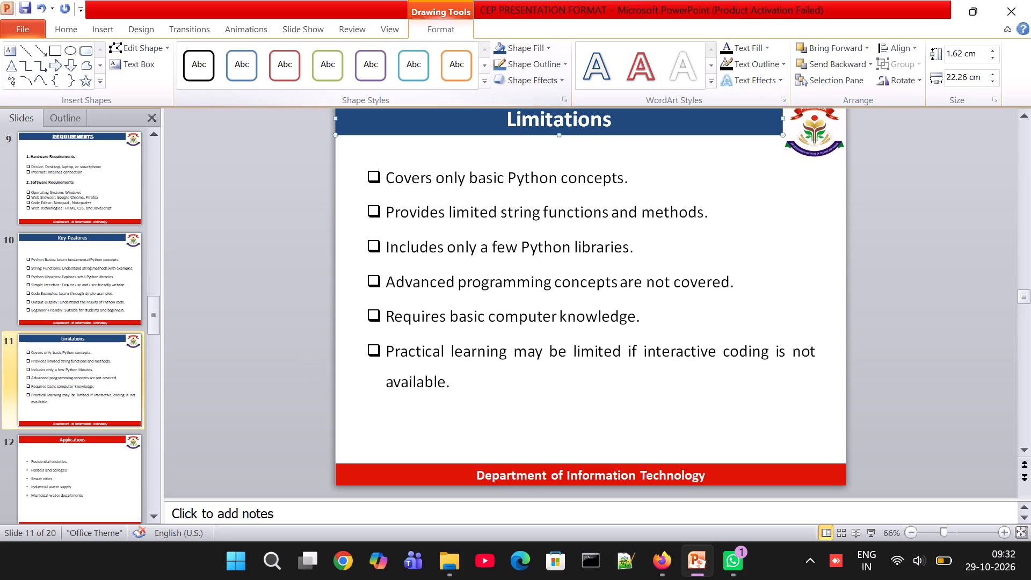
# Set the font of the "Limitations" title text to Algerian.
pyautogui.doubleClick(533, 115)
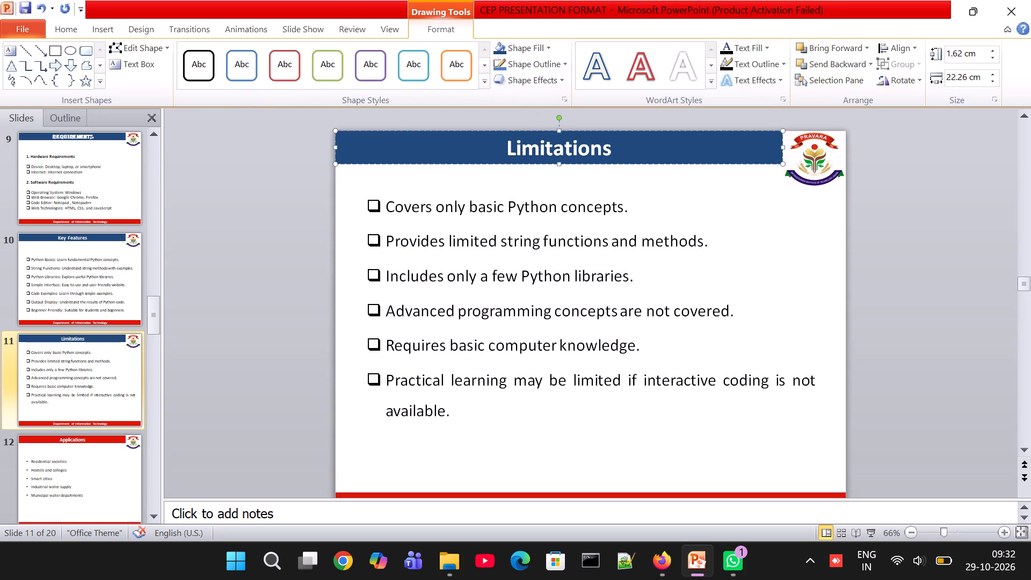
pyautogui.tripleClick(550, 147)
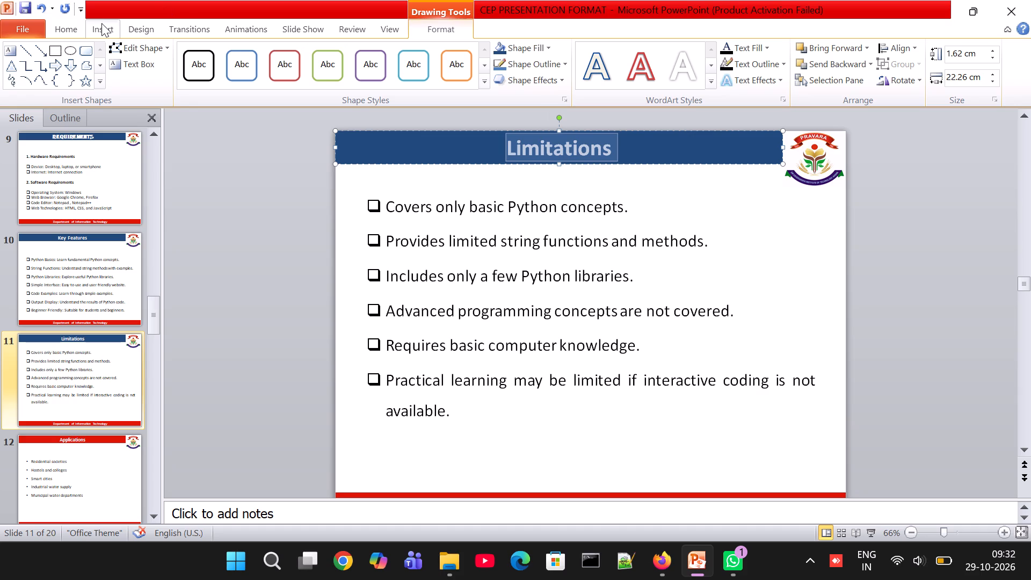
pyautogui.click(63, 28)
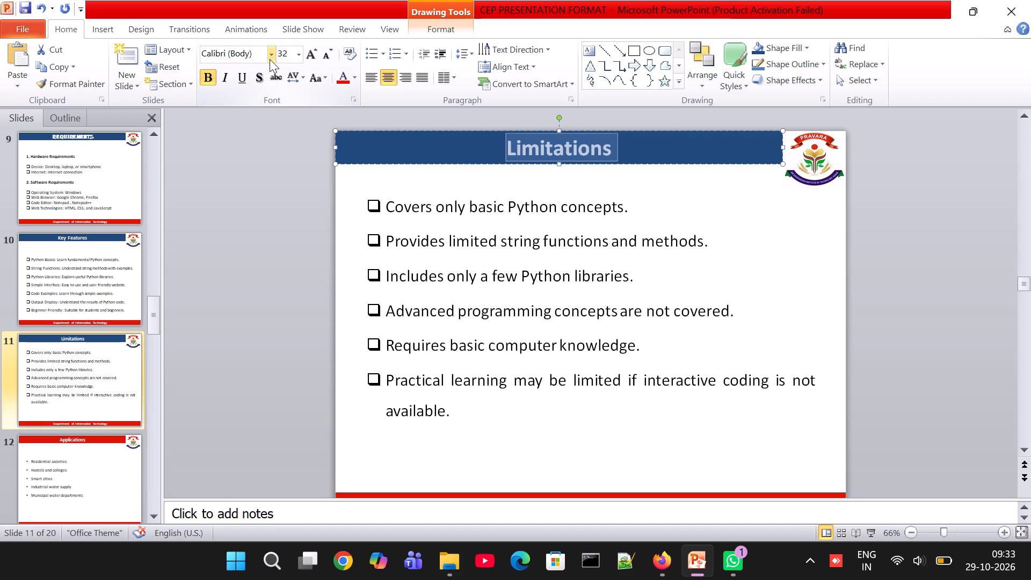
pyautogui.click(270, 59)
pyautogui.click(291, 150)
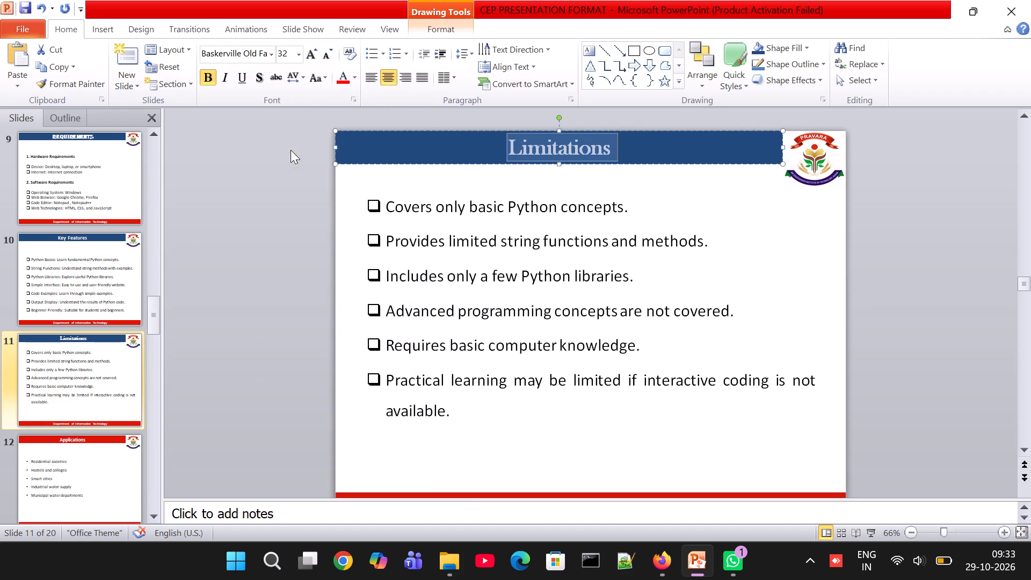
pyautogui.click(295, 58)
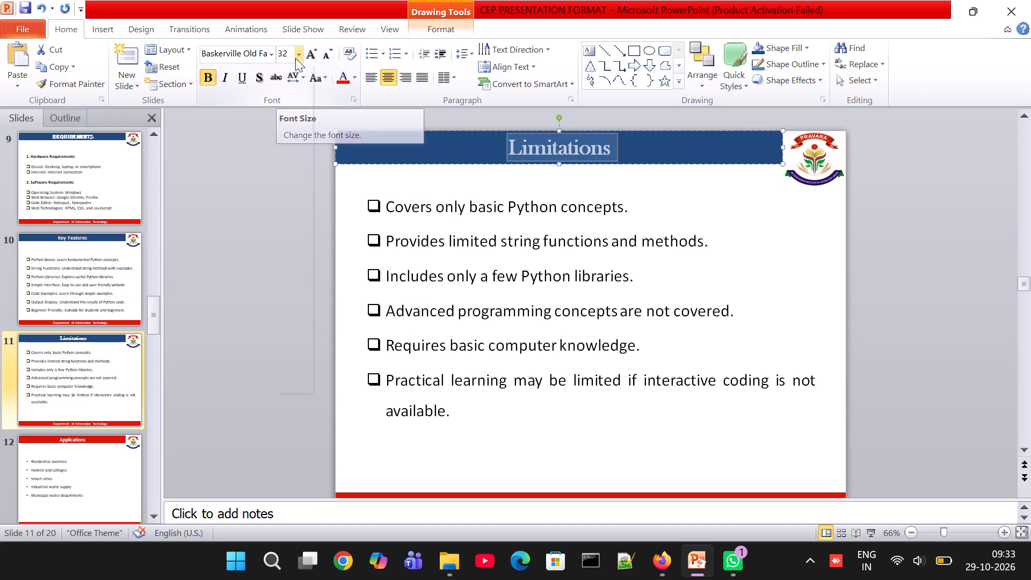
pyautogui.click(272, 58)
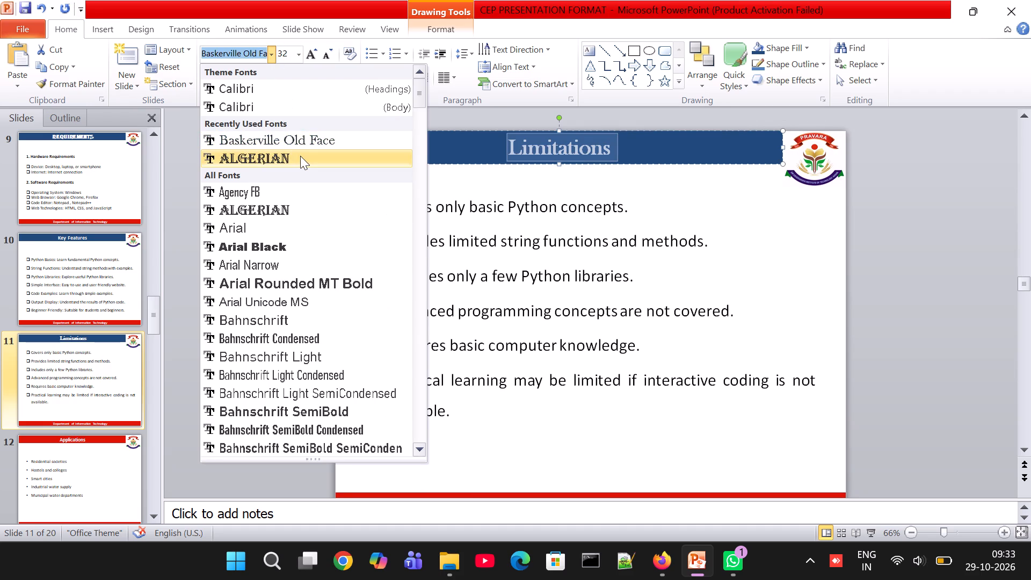
pyautogui.click(301, 156)
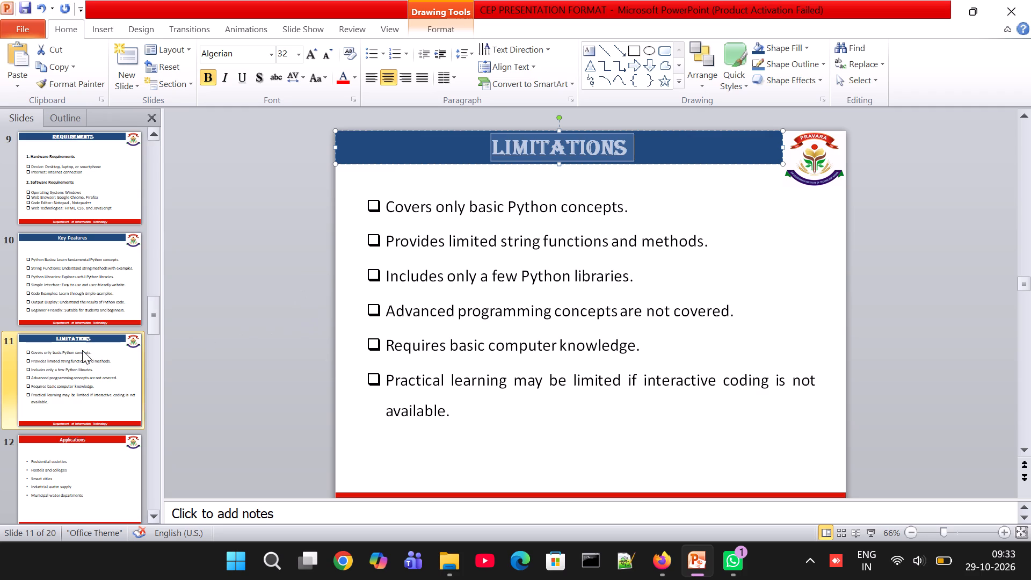
# Fill the Applications title bar on slide 12 with the same dark blue as the preceding slides.
pyautogui.click(87, 518)
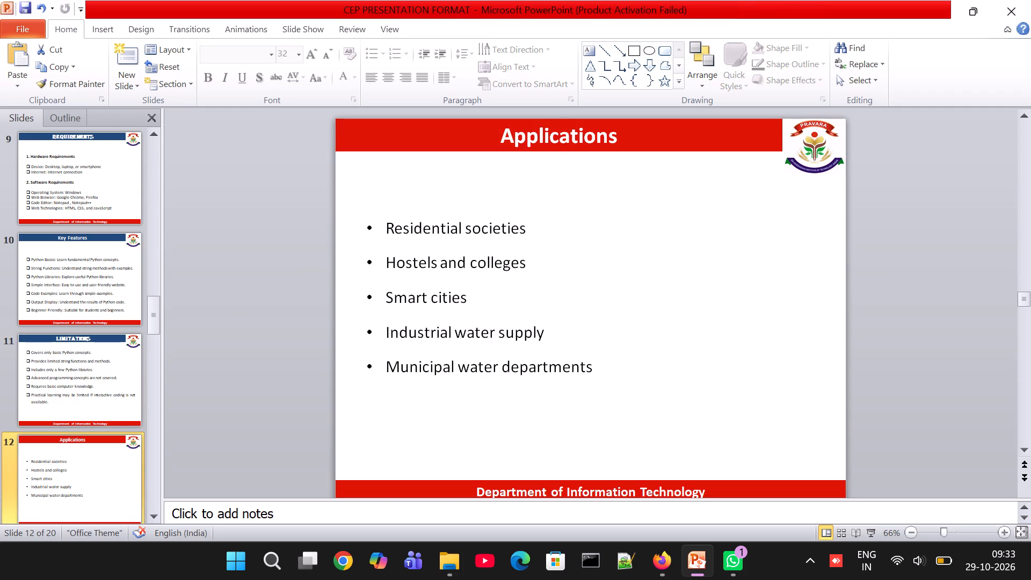
pyautogui.doubleClick(427, 129)
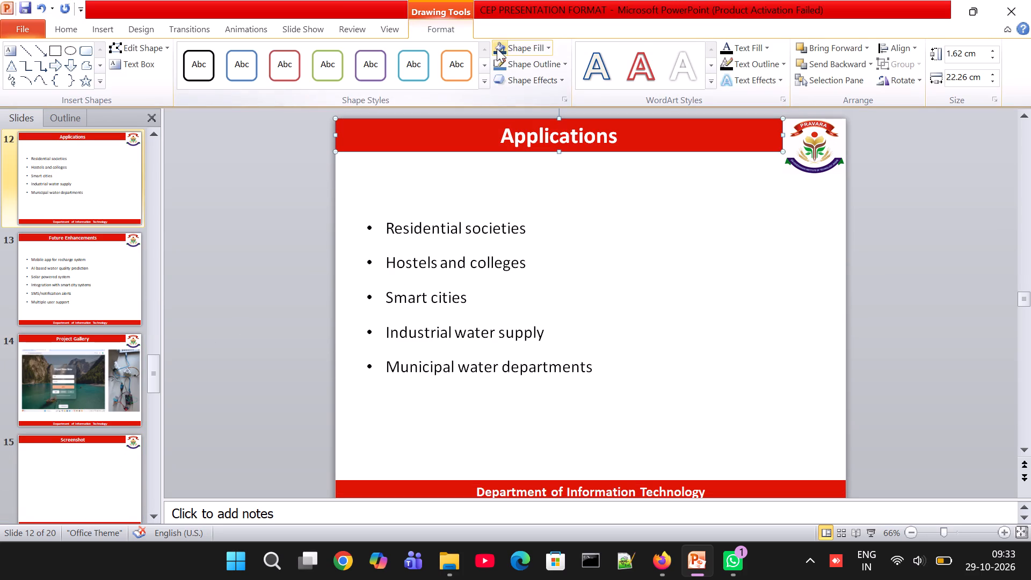
pyautogui.click(497, 49)
# Set the font of the "Applications" title text on slide 12 to Algerian.
pyautogui.doubleClick(543, 137)
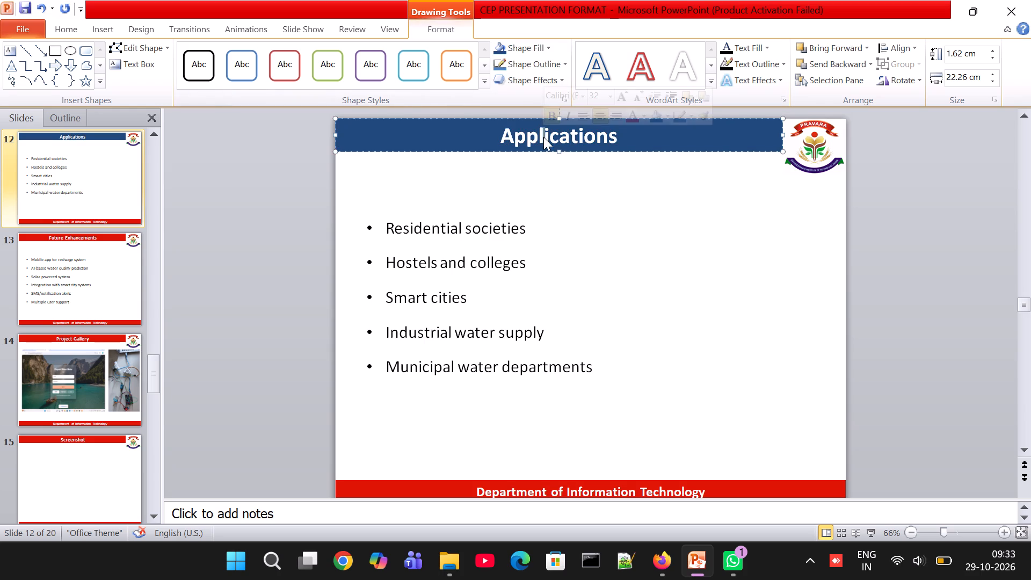
pyautogui.click(78, 32)
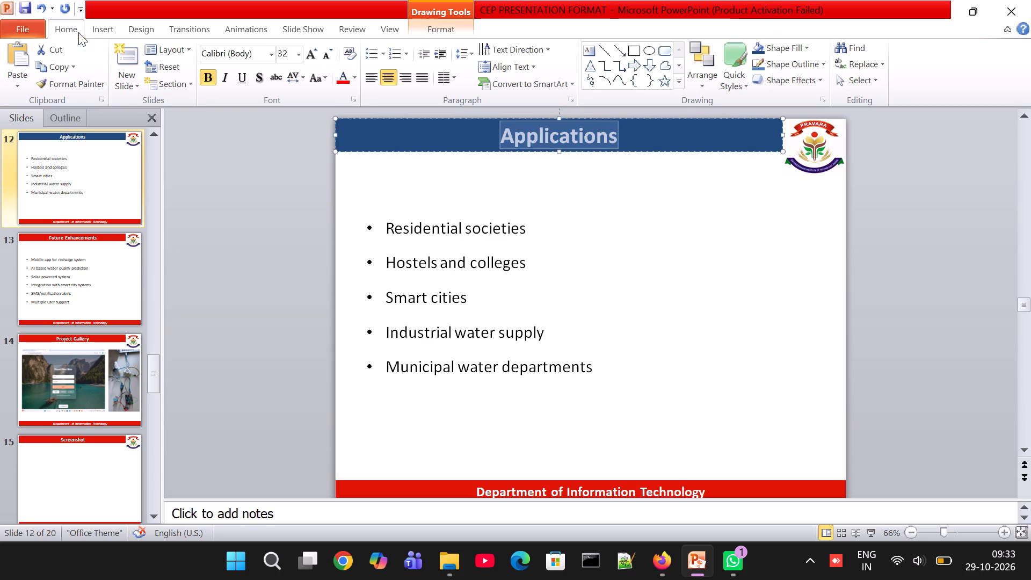
pyautogui.click(274, 54)
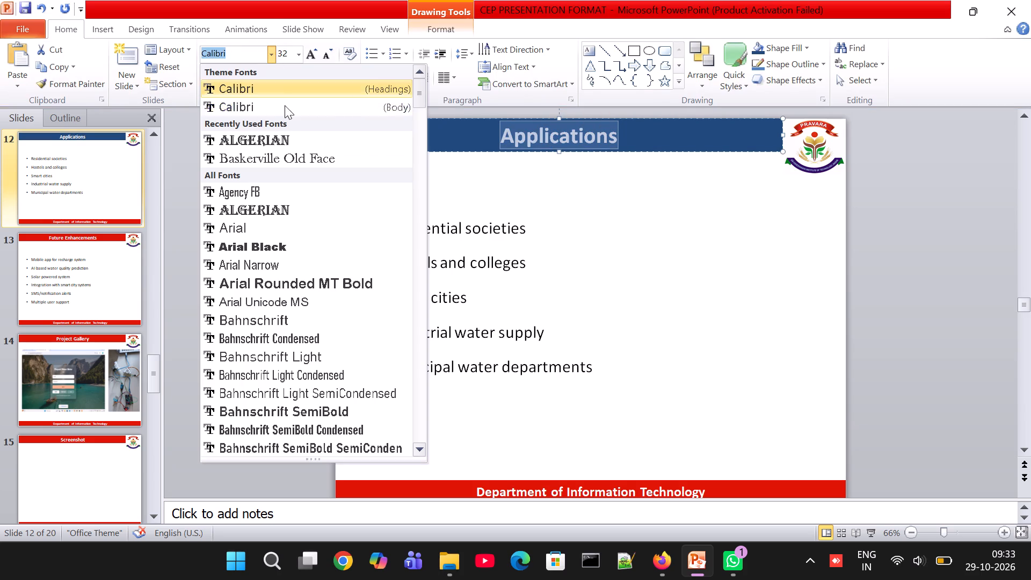
pyautogui.click(303, 146)
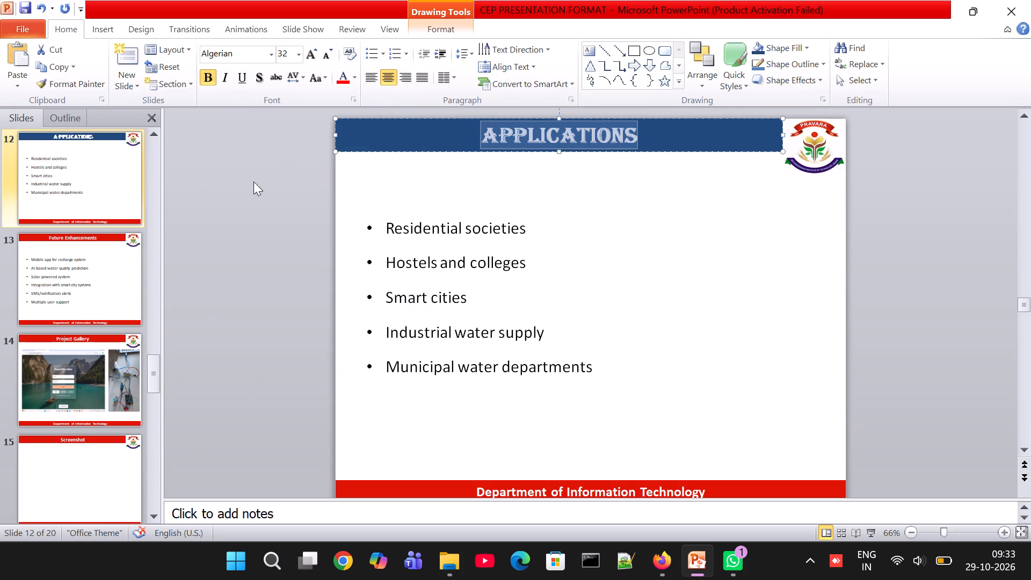
pyautogui.click(129, 215)
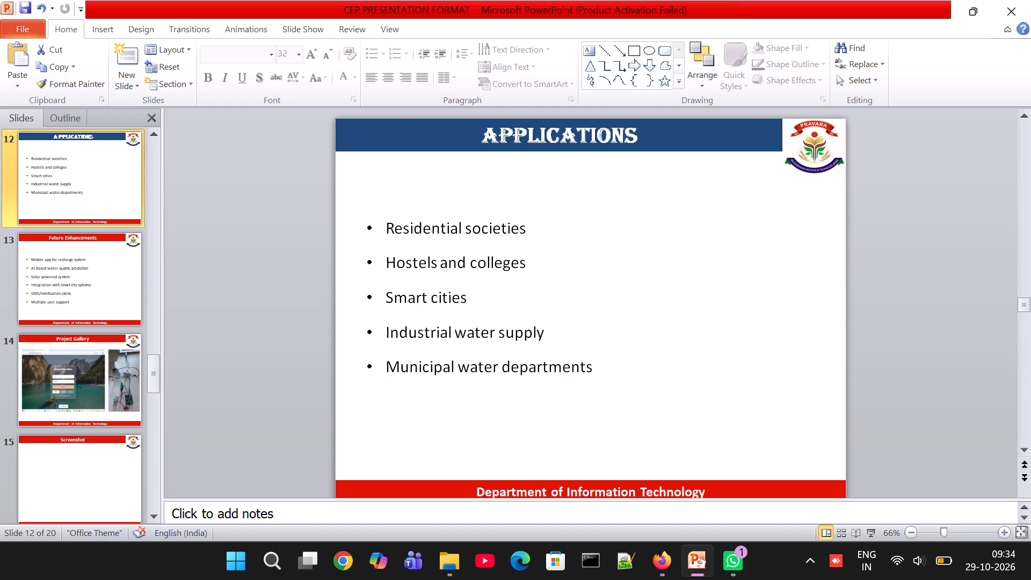
# Delete all five old application lines from slide 12's text box, from "Residential societies" to "Municipal water departments", including the leftover bullet.
pyautogui.click(398, 223)
pyautogui.moveTo(398, 223); pyautogui.dragTo(503, 358)
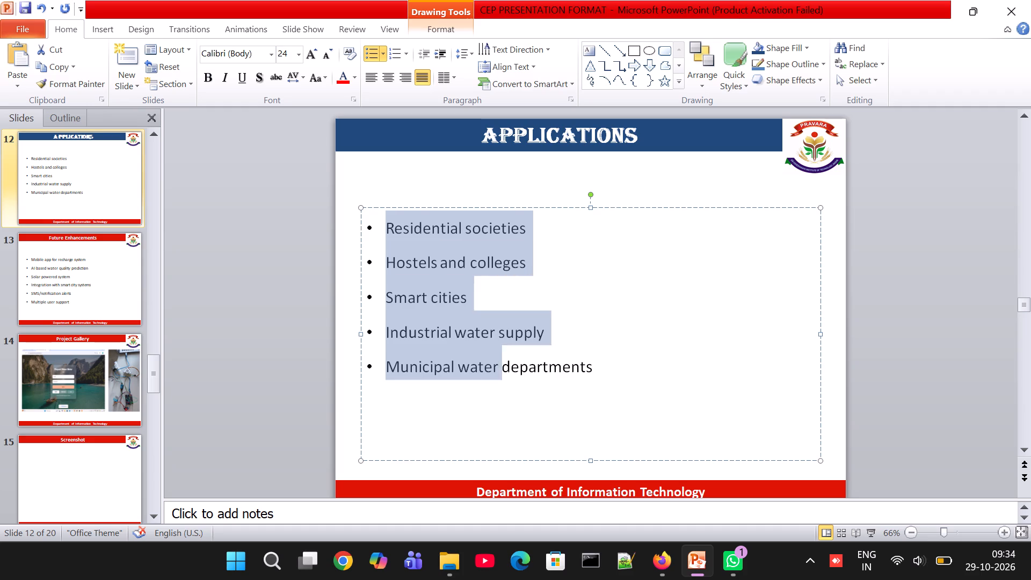
pyautogui.moveTo(503, 358); pyautogui.dragTo(528, 378)
pyautogui.press('BackSpace')
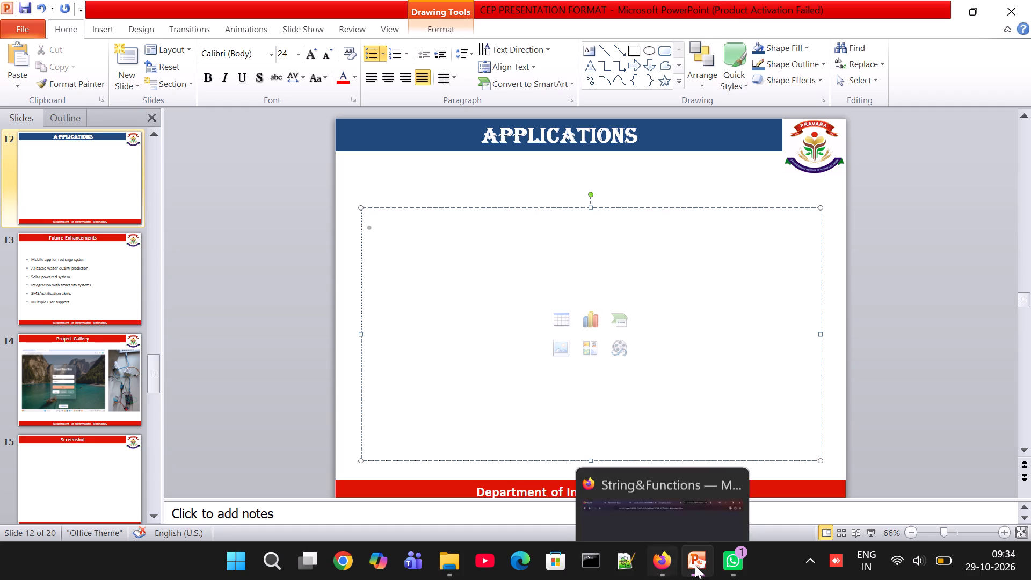
pyautogui.press('BackSpace')
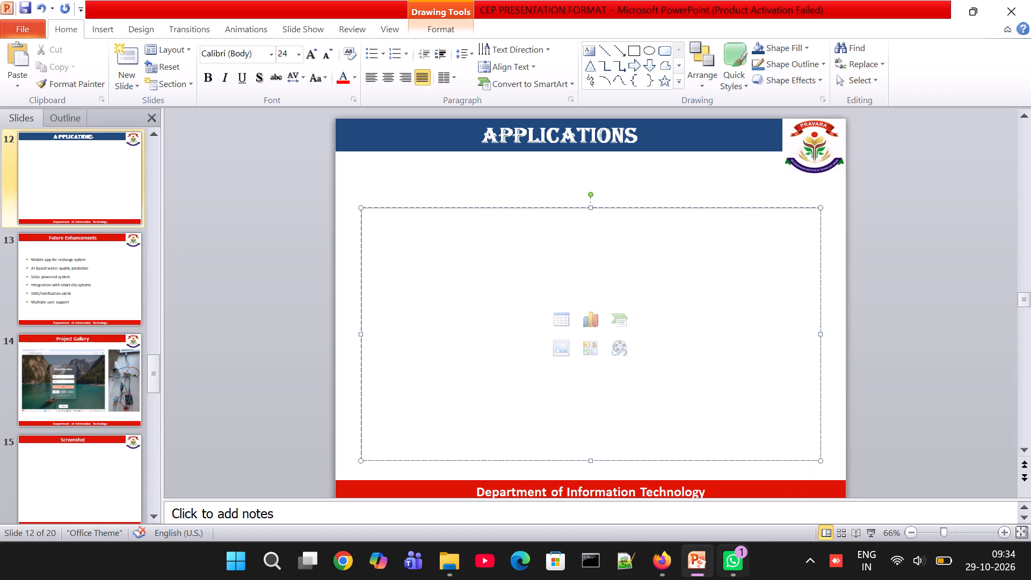
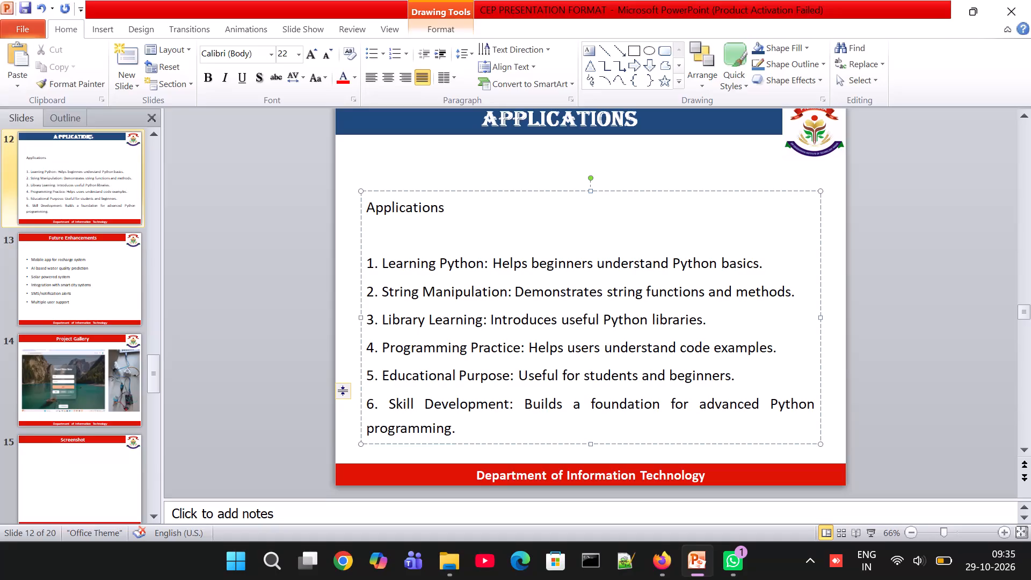
# Delete the redundant "Applications" heading and the blank line beneath it from slide 12's text box.
pyautogui.click(434, 244)
pyautogui.press('BackSpace')
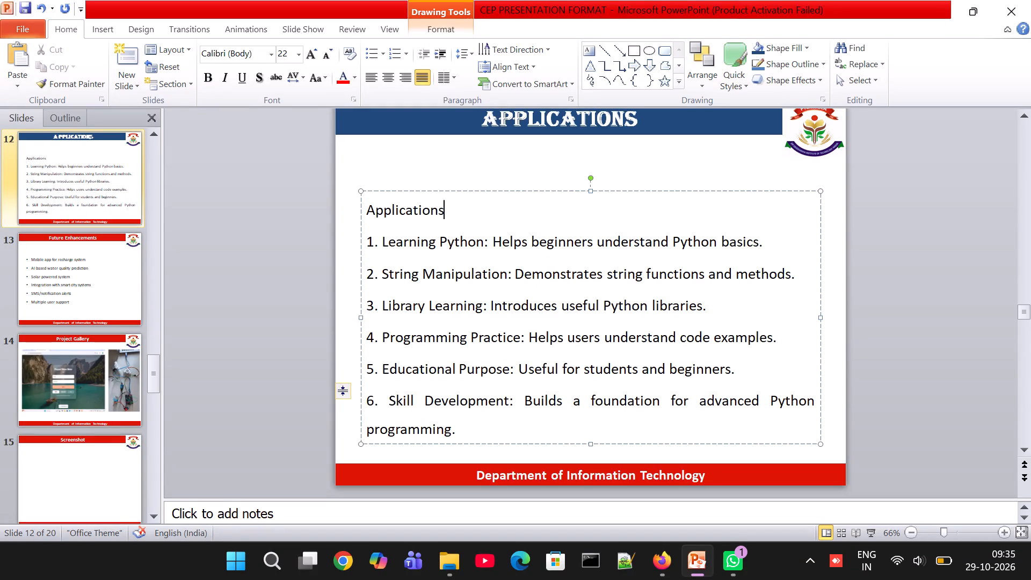
pyautogui.press('BackSpace')
pyautogui.press('BackSpace')
pyautogui.press('BackSpace')
pyautogui.press('BackSpace')
pyautogui.press('BackSpace')
pyautogui.press('BackSpace')
pyautogui.press('BackSpace')
pyautogui.press('BackSpace')
pyautogui.press('BackSpace')
pyautogui.press('BackSpace')
pyautogui.press('BackSpace')
pyautogui.press('BackSpace')
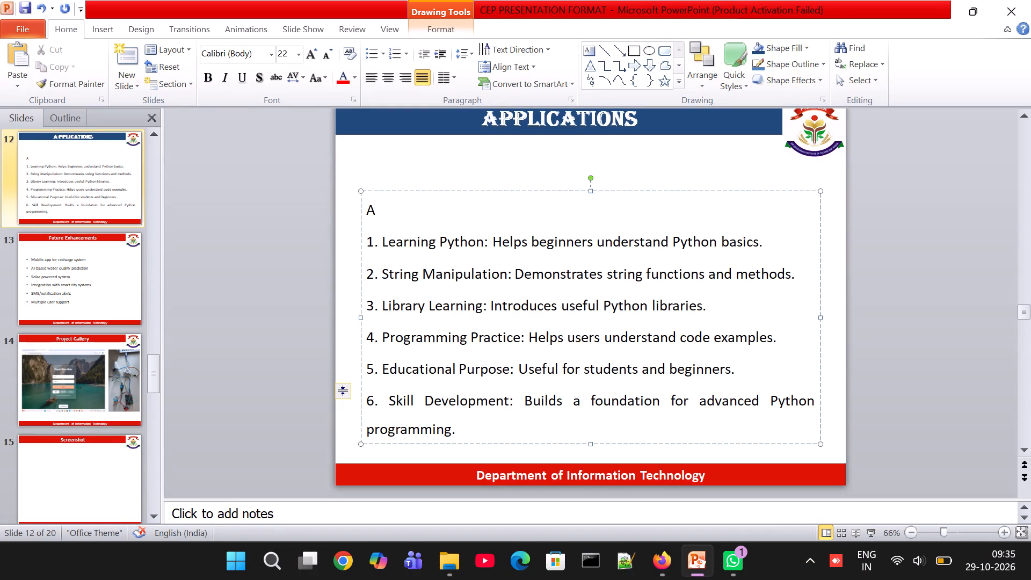
pyautogui.press('BackSpace')
# Remove the typed numbers before "Learning Python" and "String Manipulation", along with the empty line above the list.
pyautogui.press('Down')
pyautogui.press('Right')
pyautogui.press('Right')
pyautogui.press('BackSpace')
pyautogui.press('BackSpace')
pyautogui.press('BackSpace')
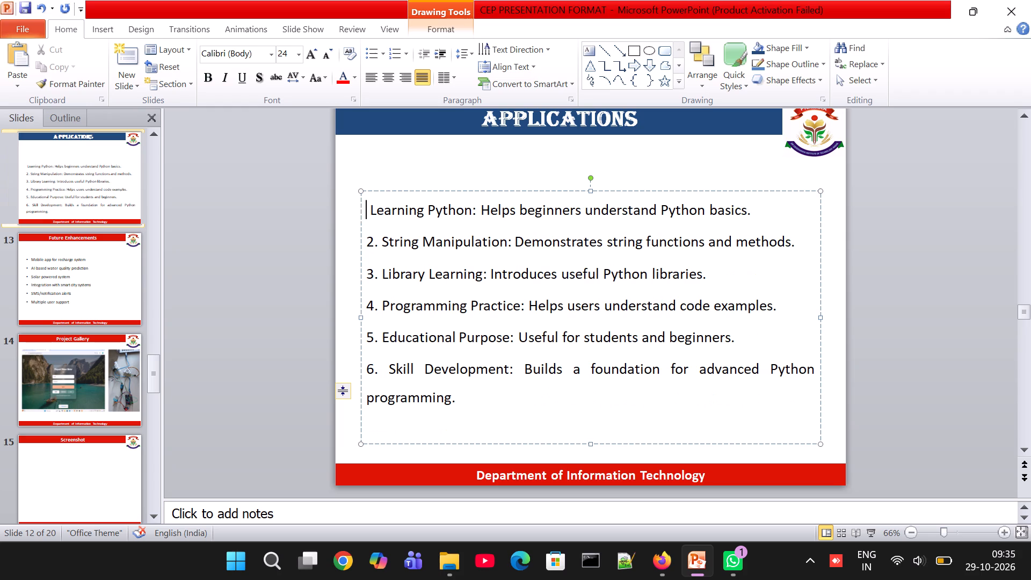
pyautogui.click(383, 239)
pyautogui.press('BackSpace')
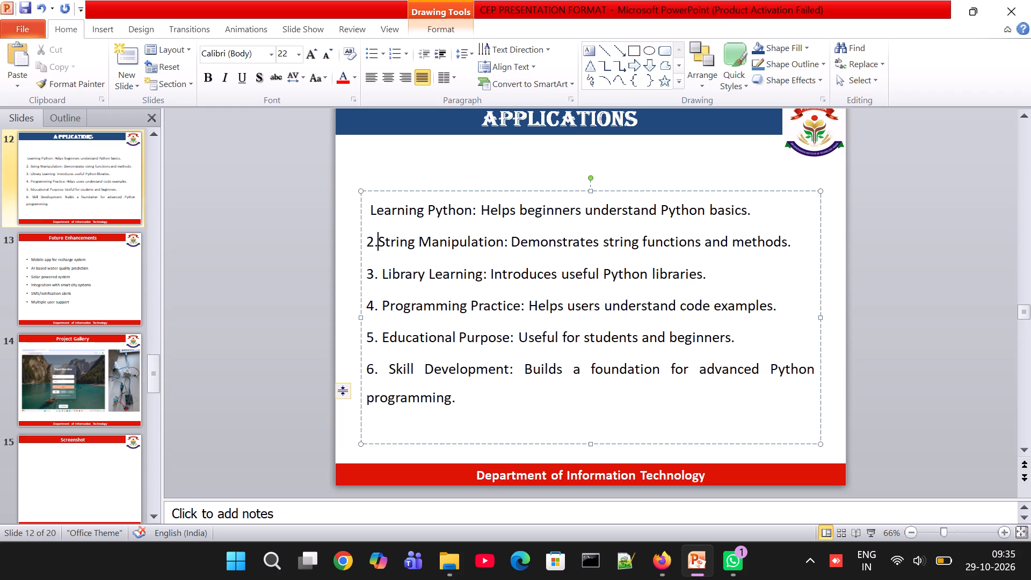
# Remove the typed numbers 2 to 6 from the application lines on slide 12, keeping each entry on its own line.
pyautogui.press('BackSpace')
pyautogui.press('BackSpace')
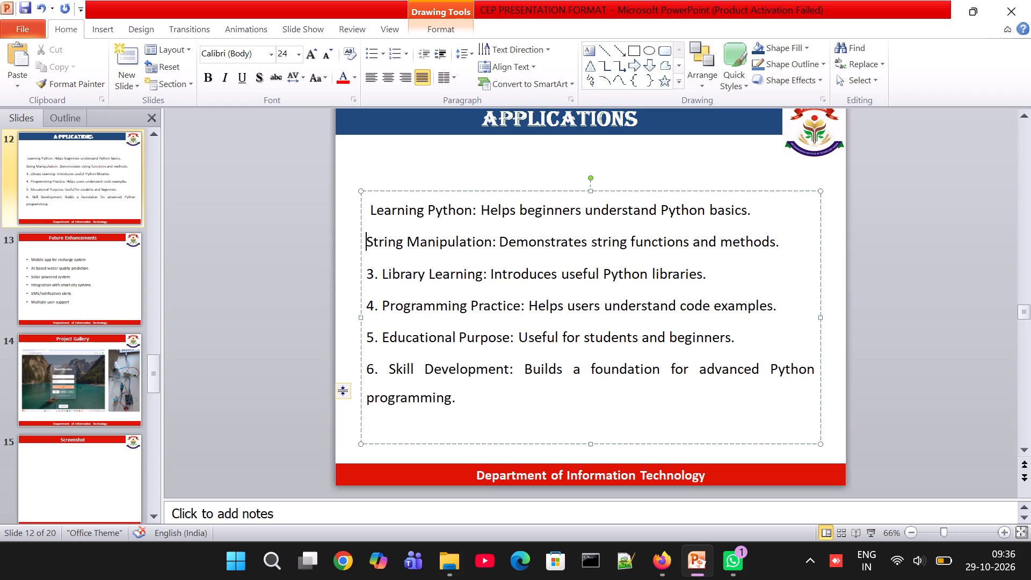
pyautogui.click(381, 277)
pyautogui.press('BackSpace')
pyautogui.press('BackSpace')
pyautogui.press('BackSpace')
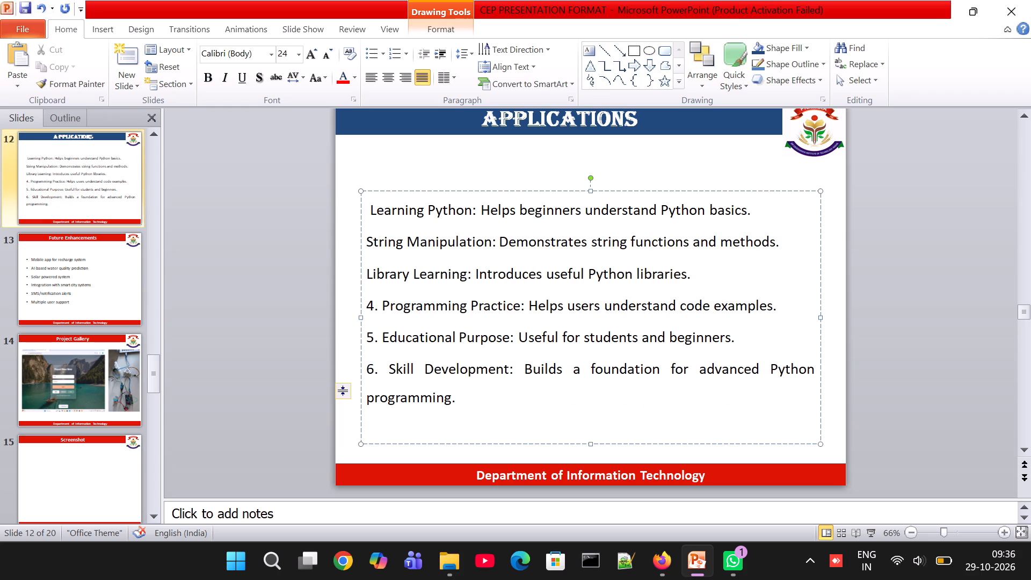
pyautogui.click(377, 308)
pyautogui.press('BackSpace')
pyautogui.press('BackSpace')
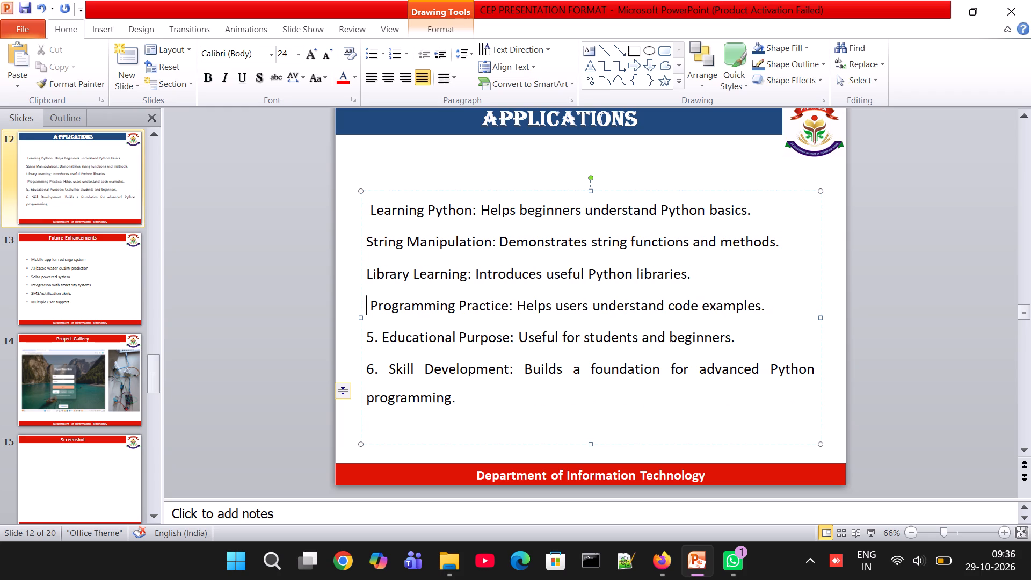
pyautogui.click(383, 341)
pyautogui.press('BackSpace')
pyautogui.press('BackSpace')
pyautogui.press('BackSpace')
pyautogui.click(393, 372)
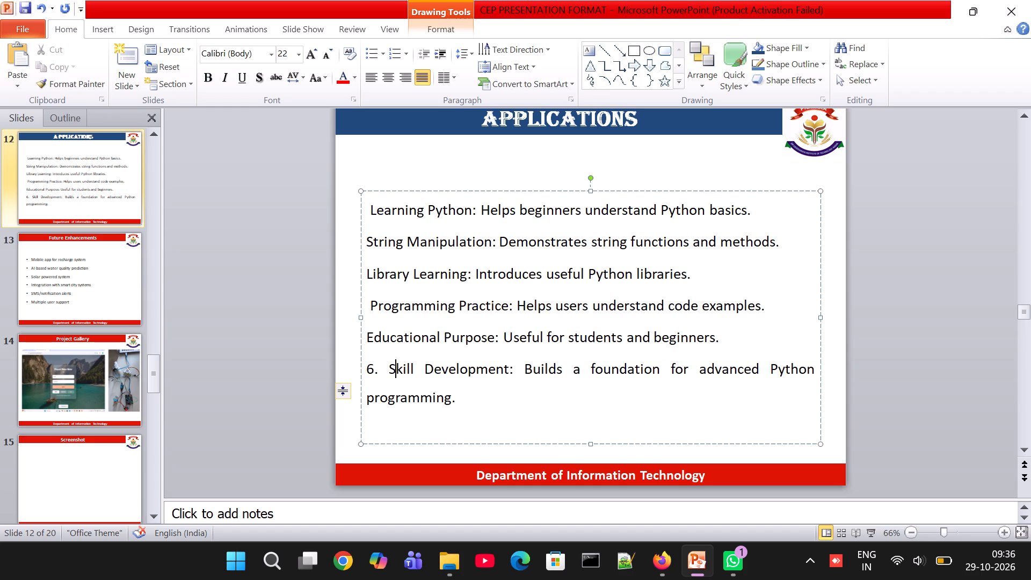
pyautogui.press('Left')
pyautogui.press('BackSpace')
pyautogui.press('BackSpace')
pyautogui.press('BackSpace')
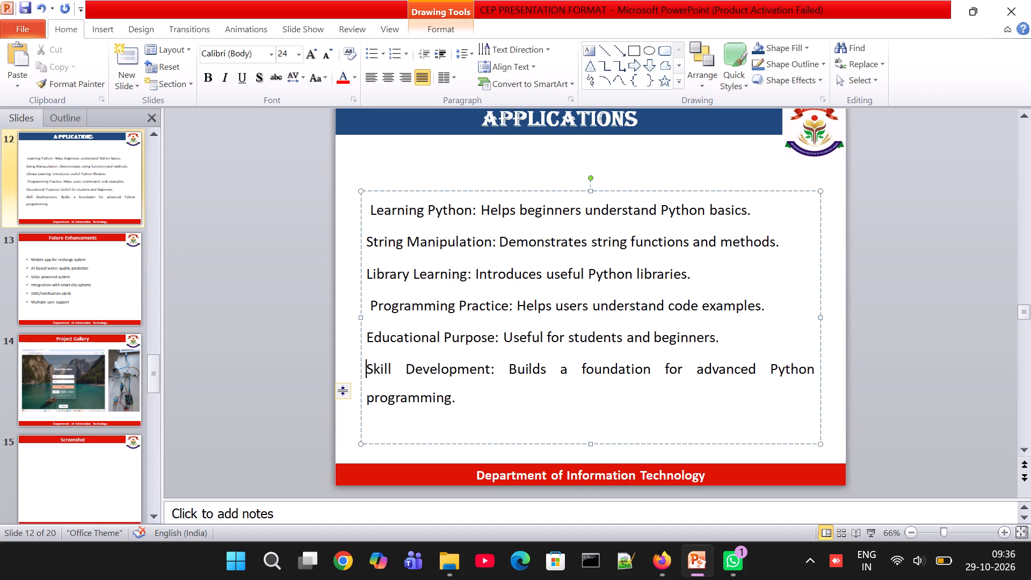
pyautogui.press('BackSpace')
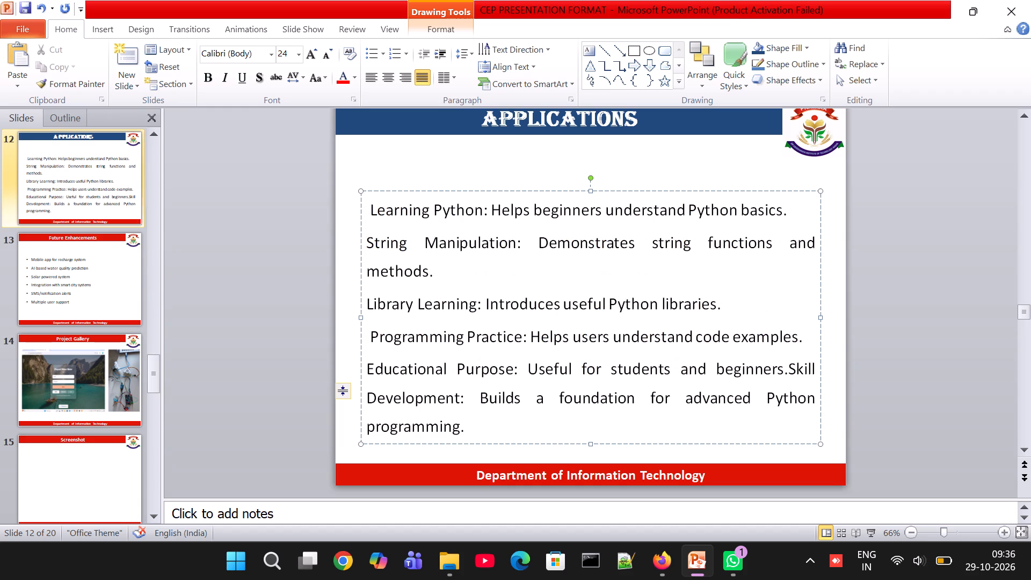
pyautogui.press('Return')
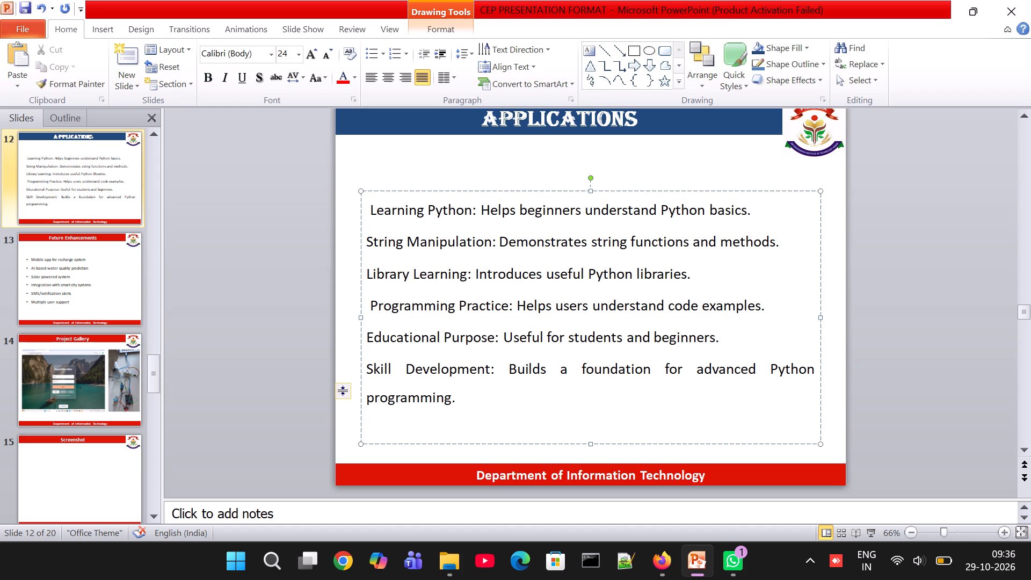
# Delete the leading space before "Learning Python" in the first application line.
pyautogui.click(374, 214)
pyautogui.press('Left')
pyautogui.press('BackSpace')
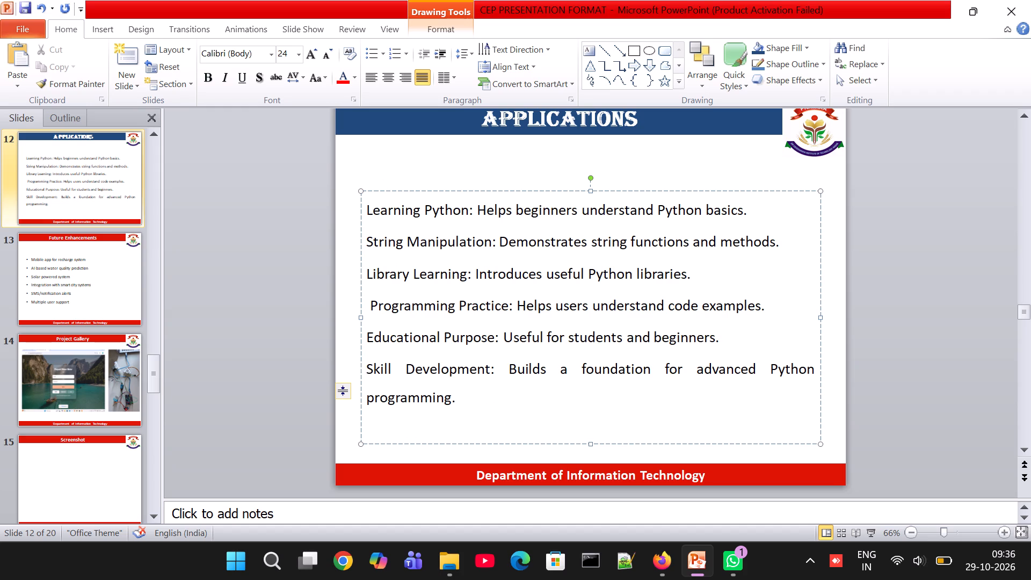
# Apply hollow square bullets to all six application lines, from "Learning Python" to "Skill Development".
pyautogui.click(371, 211)
pyautogui.moveTo(371, 211); pyautogui.dragTo(504, 455)
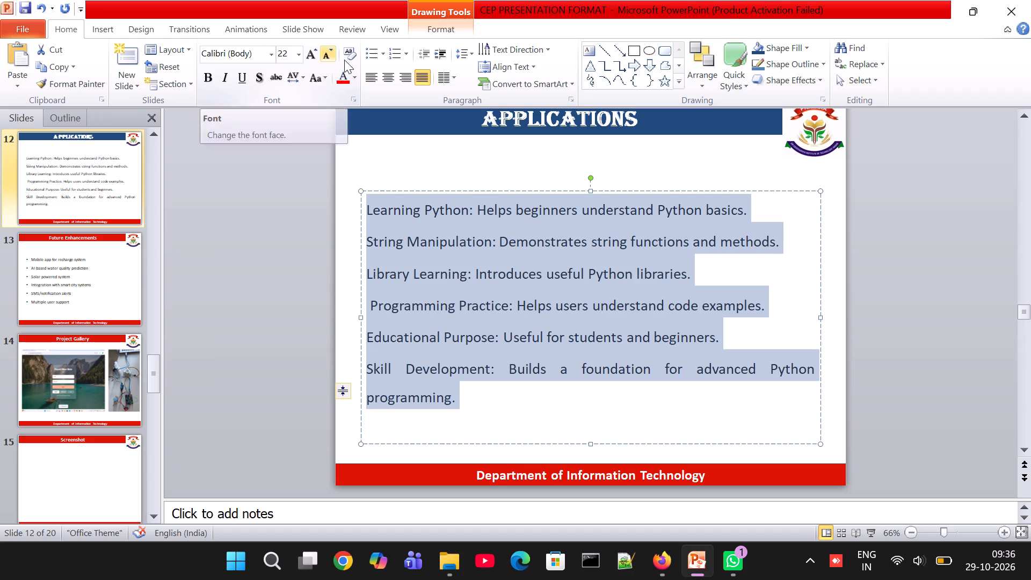
pyautogui.click(381, 59)
pyautogui.click(468, 178)
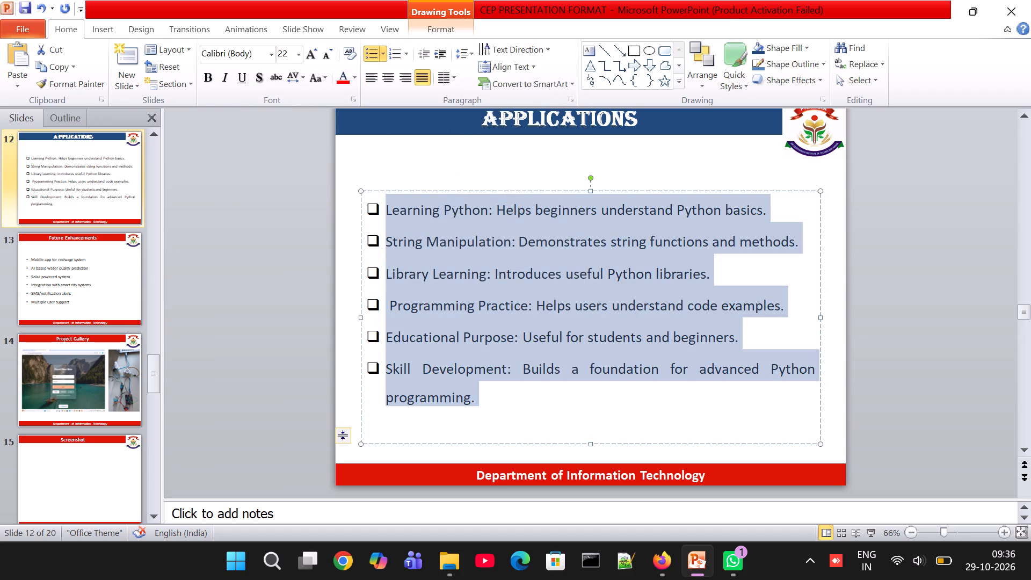
# Move the applications text box slightly up toward the slide's title bar.
pyautogui.moveTo(459, 186); pyautogui.dragTo(461, 162)
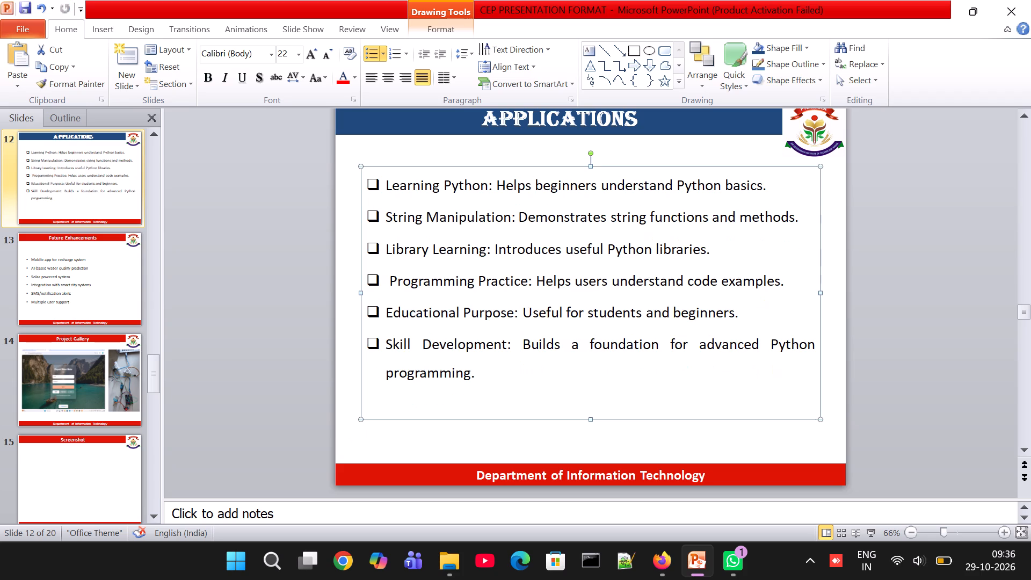
pyautogui.click(510, 382)
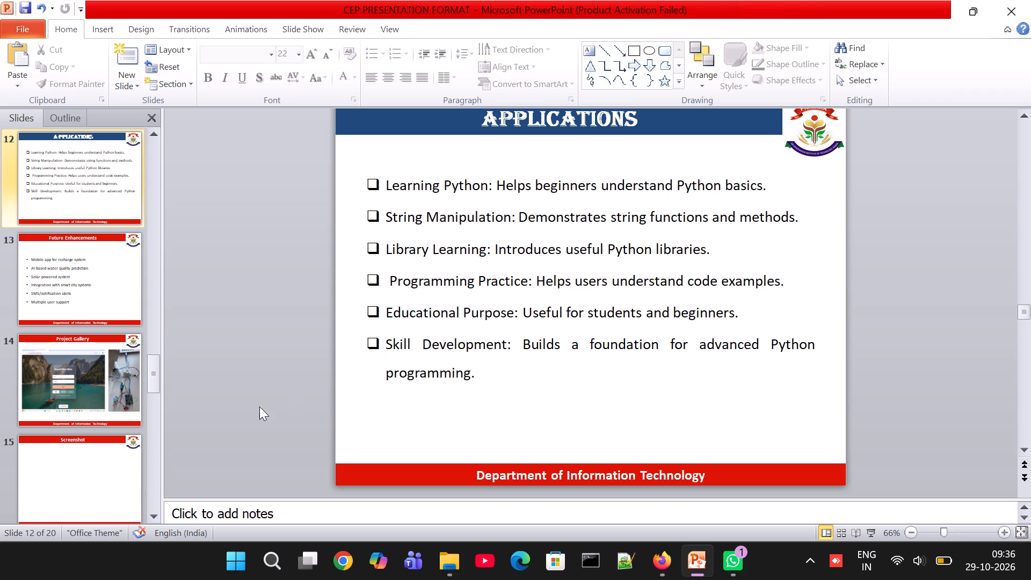
# Go to slide 13, Future Enhancements.
pyautogui.click(89, 255)
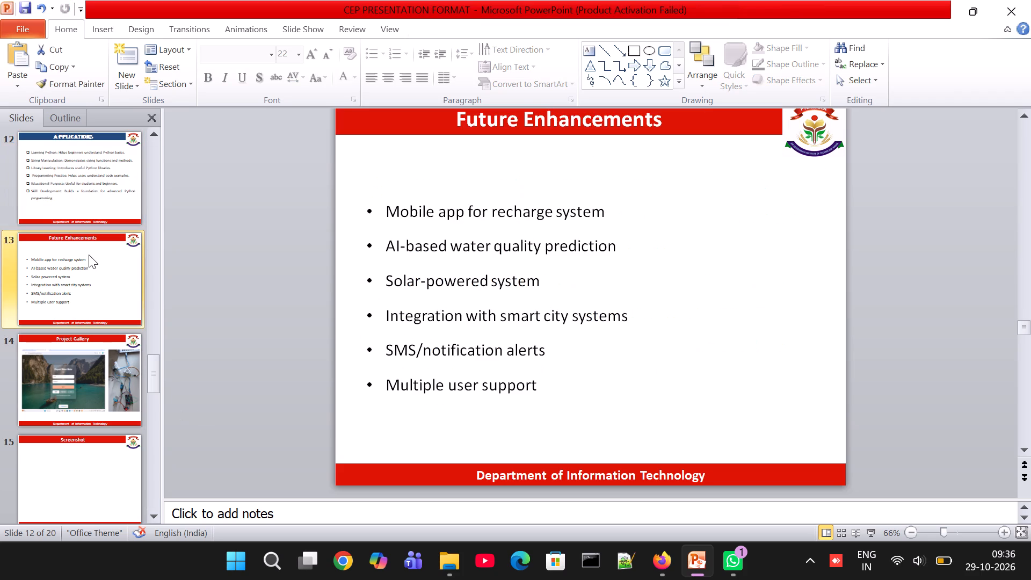
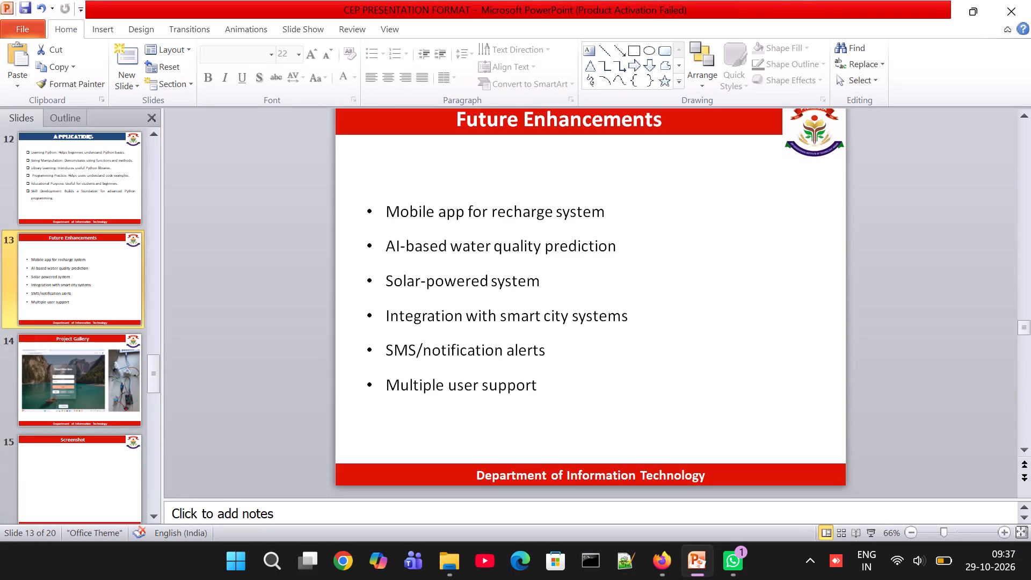
# Delete all six old bullet lines from the Future Enhancements text box, including the recharge system and water quality items.
pyautogui.click(428, 189)
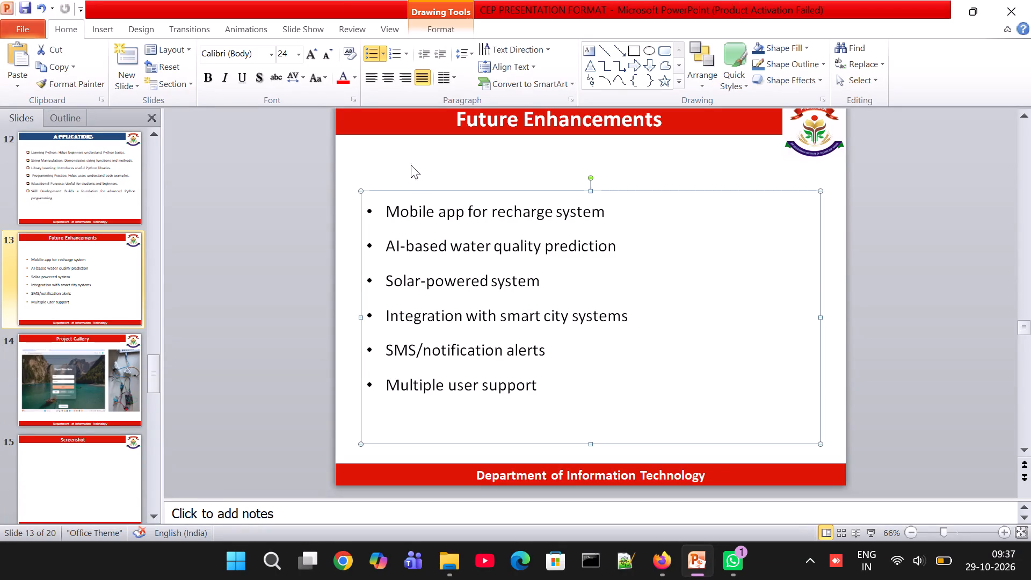
pyautogui.click(415, 160)
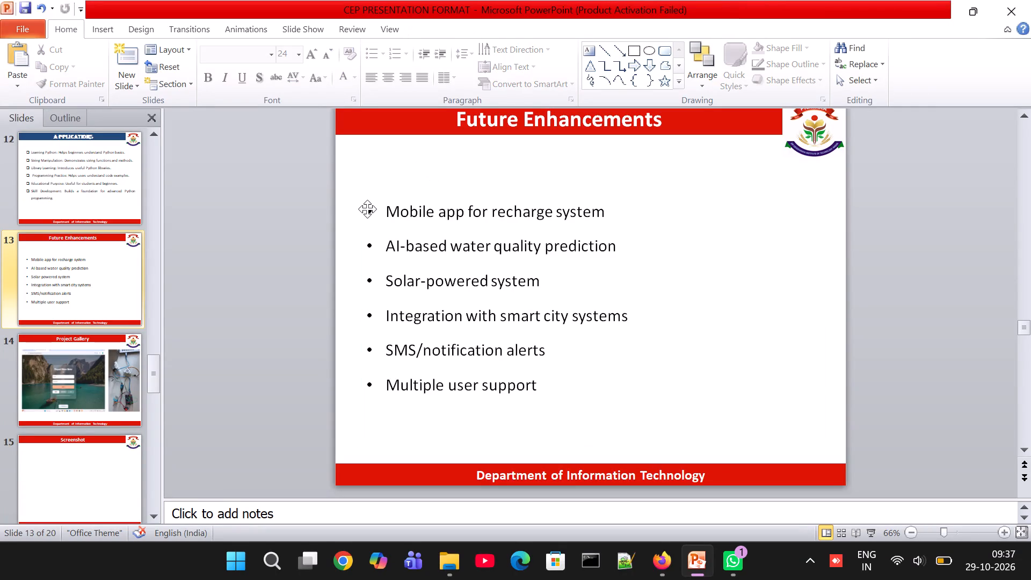
pyautogui.moveTo(367, 209); pyautogui.dragTo(512, 396)
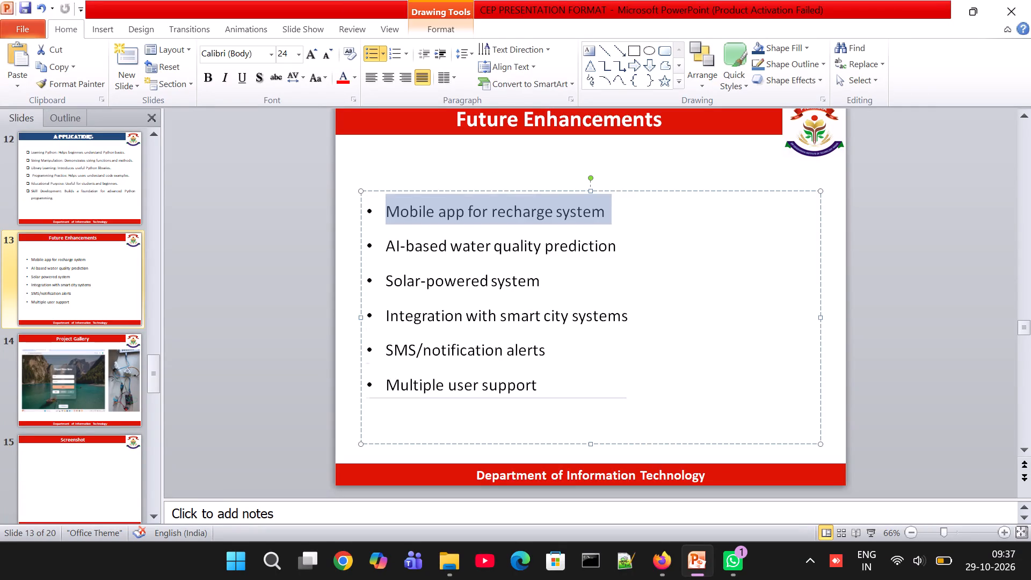
pyautogui.moveTo(512, 396); pyautogui.dragTo(533, 480)
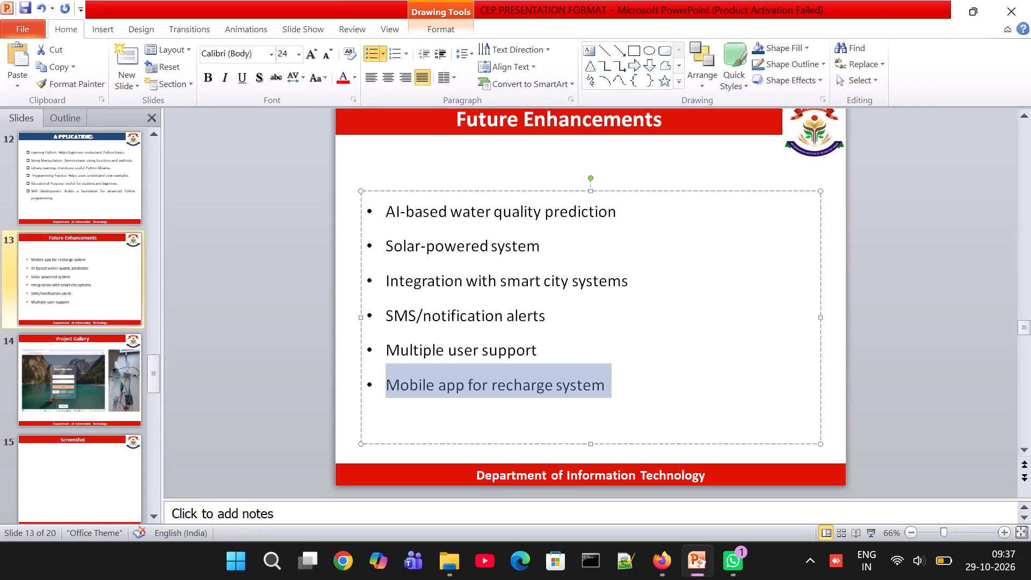
pyautogui.doubleClick(392, 218)
pyautogui.moveTo(392, 218); pyautogui.dragTo(577, 442)
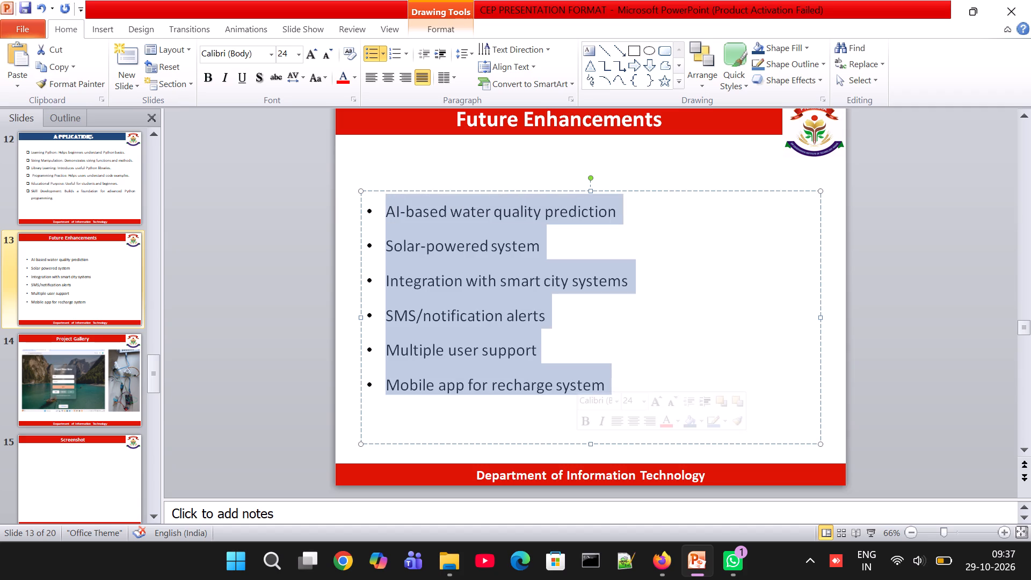
pyautogui.press('BackSpace')
pyautogui.press('BackSpace')
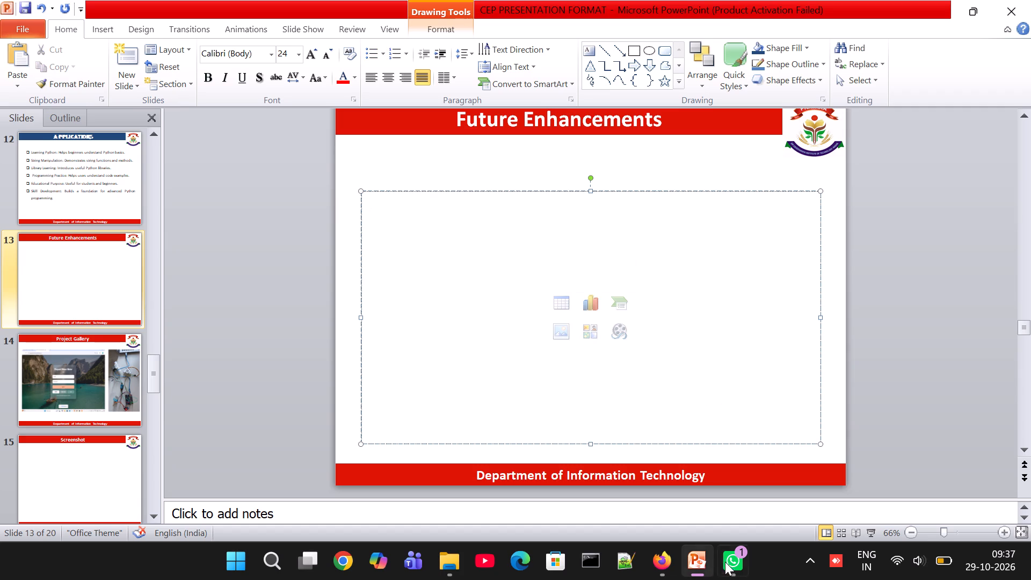
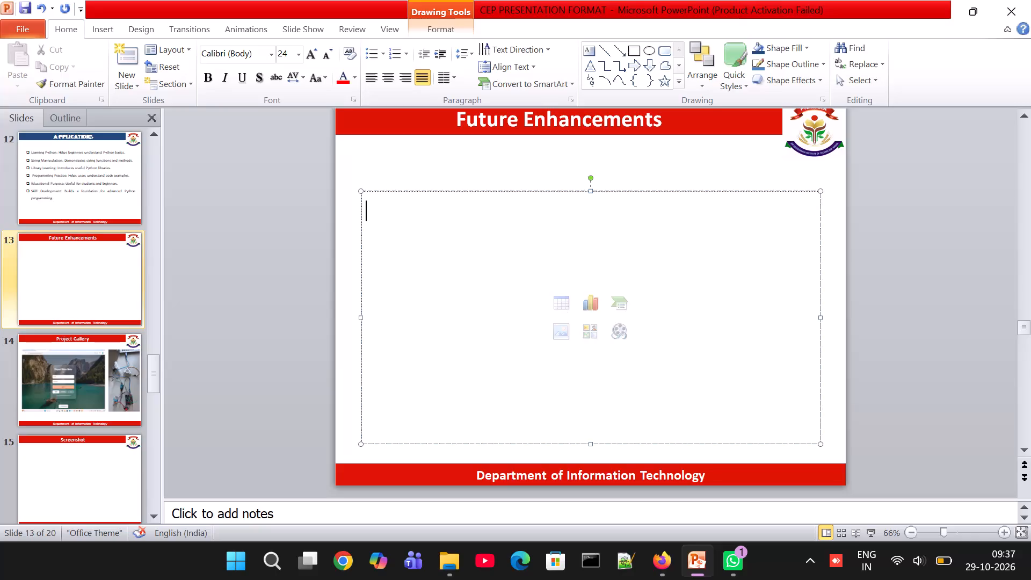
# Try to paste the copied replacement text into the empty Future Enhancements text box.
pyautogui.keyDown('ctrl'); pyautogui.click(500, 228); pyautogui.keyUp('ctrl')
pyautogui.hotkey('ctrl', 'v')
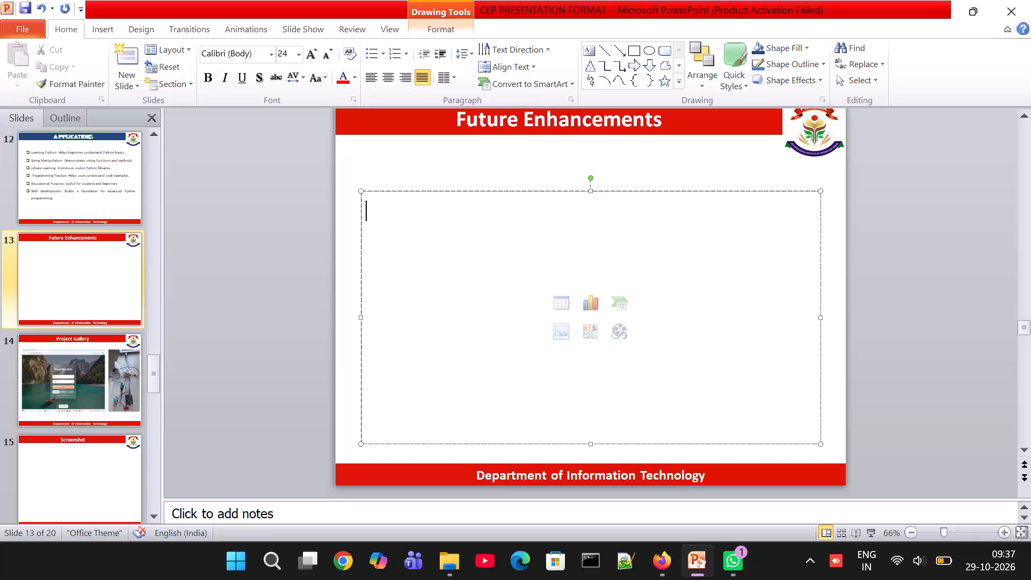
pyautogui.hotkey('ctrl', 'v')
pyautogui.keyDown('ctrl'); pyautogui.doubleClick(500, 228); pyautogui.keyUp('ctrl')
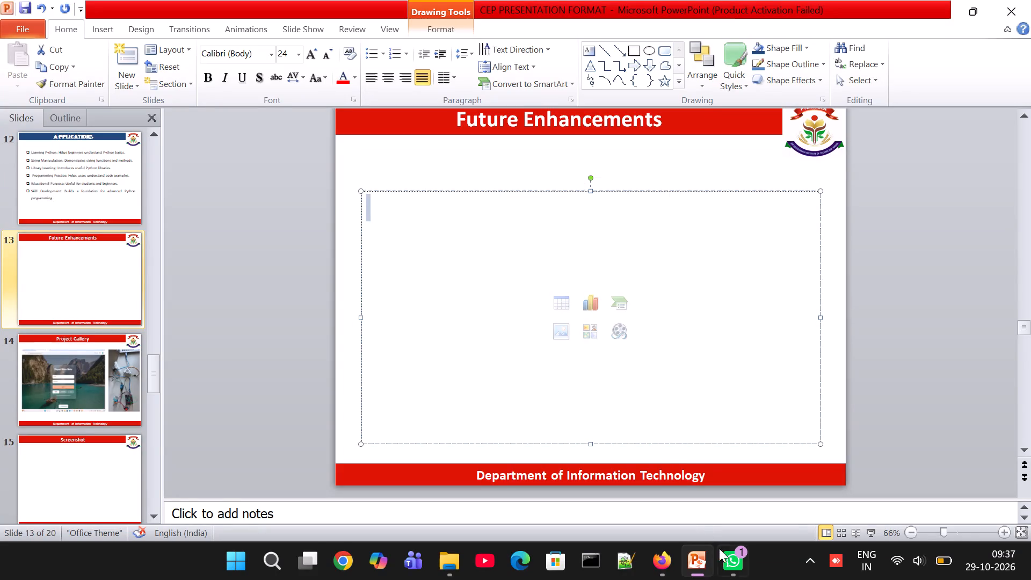
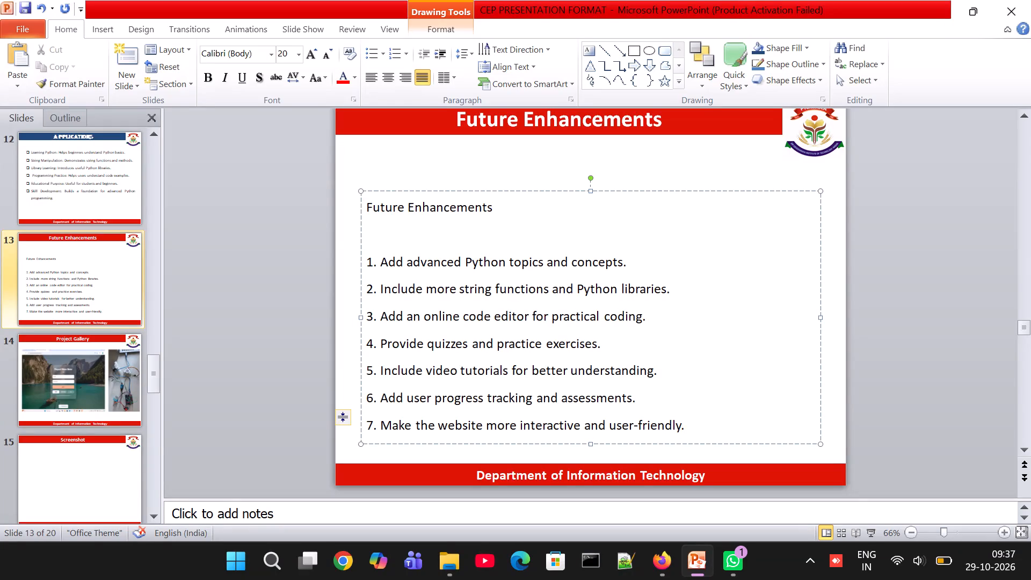
# Delete the redundant "Future Enhancements" heading and the blank line below it from the slide's body text.
pyautogui.click(480, 241)
pyautogui.press('BackSpace')
pyautogui.press('BackSpace')
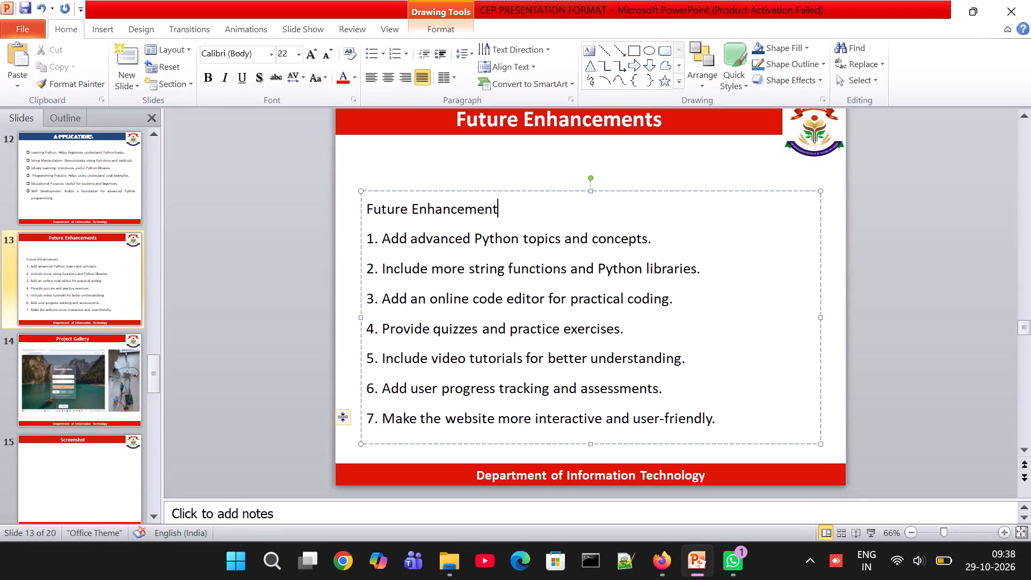
pyautogui.press('BackSpace')
pyautogui.press('BackSpace')
pyautogui.press('BackSpace')
pyautogui.press('BackSpace')
pyautogui.press('BackSpace')
pyautogui.press('BackSpace')
pyautogui.press('BackSpace')
pyautogui.press('BackSpace')
pyautogui.press('BackSpace')
pyautogui.press('BackSpace')
pyautogui.press('BackSpace')
pyautogui.press('BackSpace')
pyautogui.press('BackSpace')
pyautogui.press('BackSpace')
pyautogui.press('BackSpace')
pyautogui.press('BackSpace')
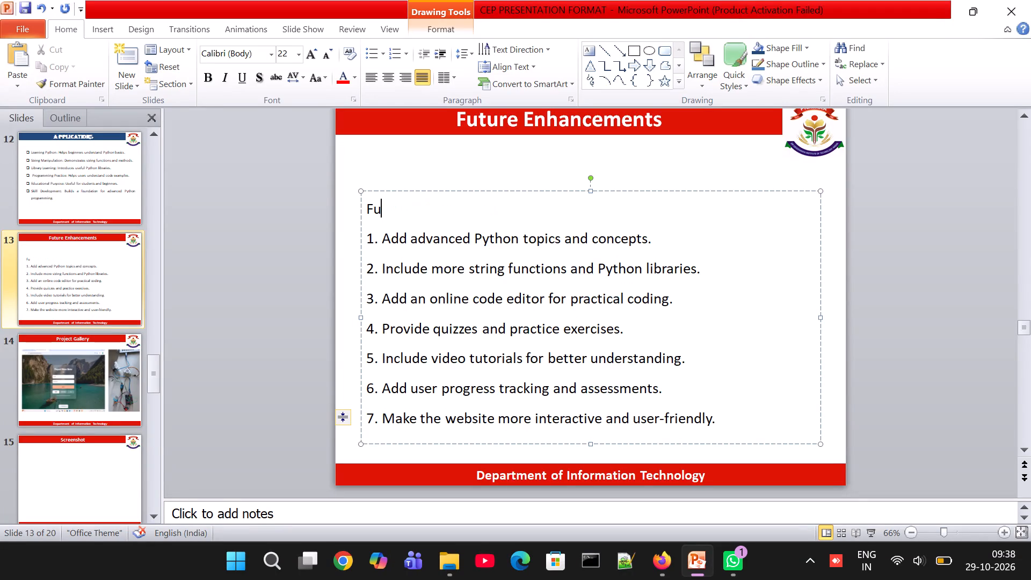
pyautogui.press('BackSpace')
pyautogui.press('BackSpace')
# Remove the empty first line and the typed numbers 1 to 3 from the first three enhancement items.
pyautogui.press('Down')
pyautogui.press('Right')
pyautogui.press('Right')
pyautogui.press('BackSpace')
pyautogui.press('BackSpace')
pyautogui.press('BackSpace')
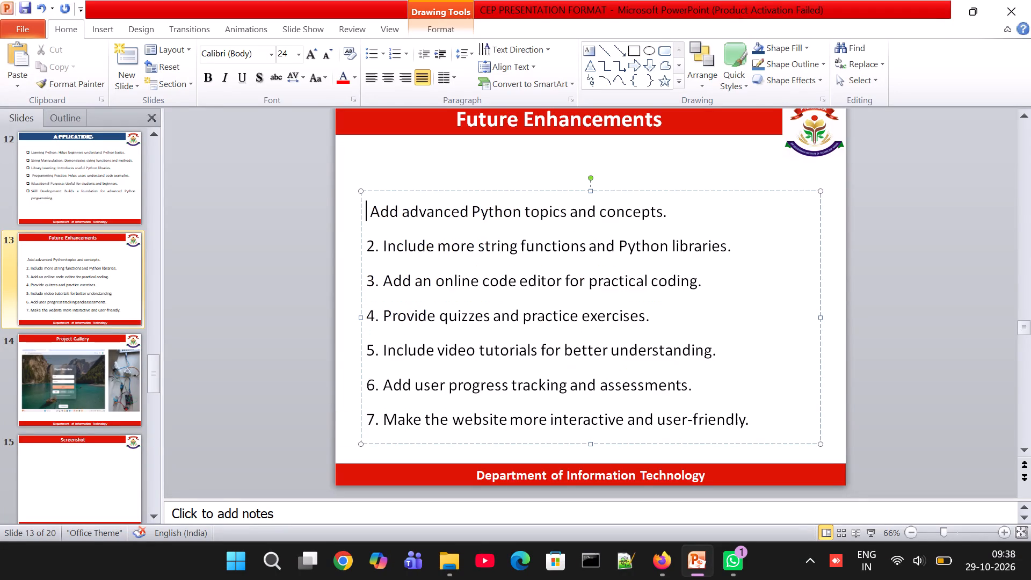
pyautogui.click(381, 246)
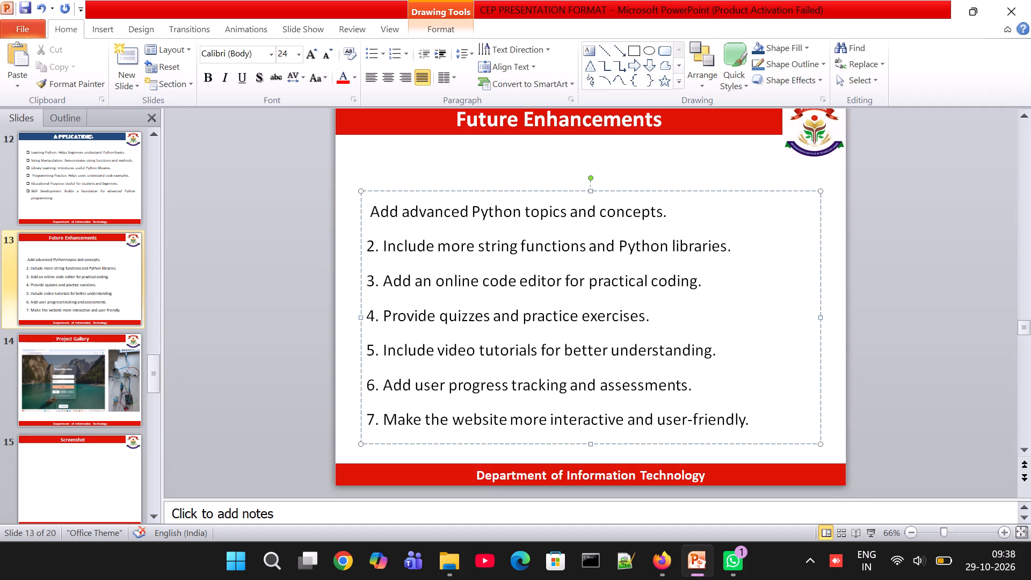
pyautogui.press('BackSpace')
pyautogui.press('BackSpace')
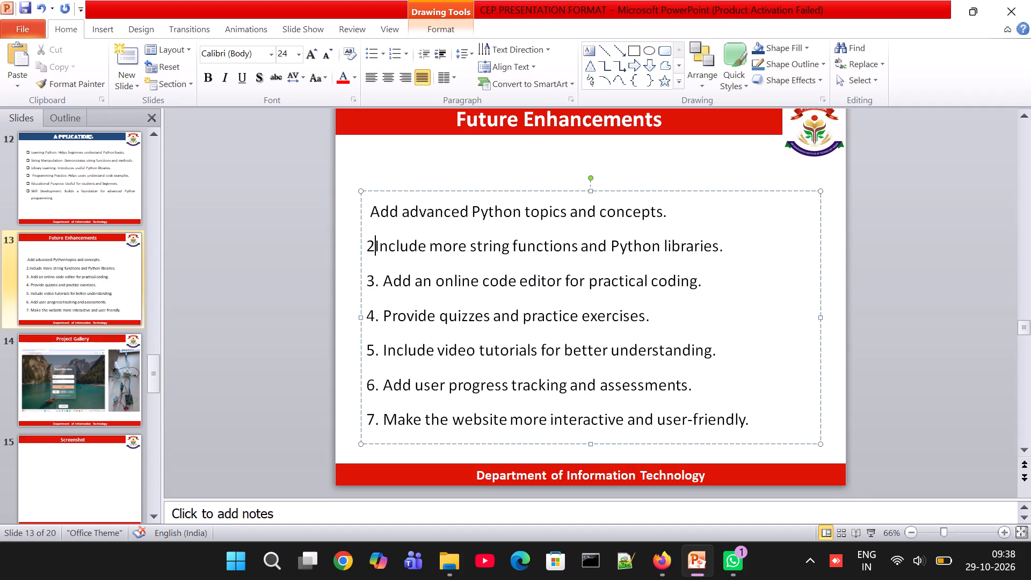
pyautogui.press('BackSpace')
pyautogui.click(381, 282)
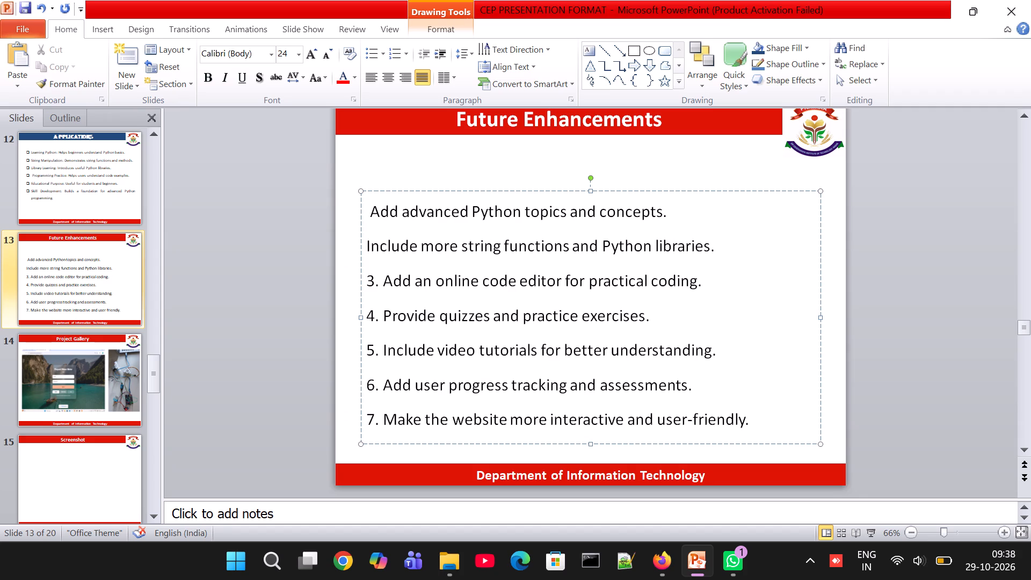
pyautogui.press('BackSpace')
pyautogui.press('BackSpace')
pyautogui.press('BackSpace')
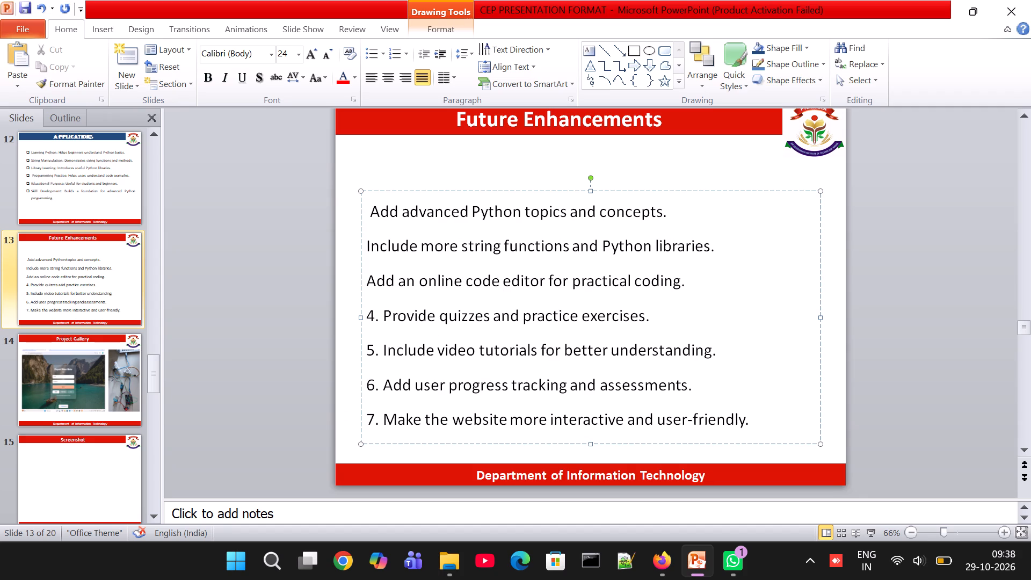
# Remove the typed numbers 4 to 7 from the remaining enhancement items and the leading space before the first item.
pyautogui.click(379, 321)
pyautogui.press('BackSpace')
pyautogui.press('BackSpace')
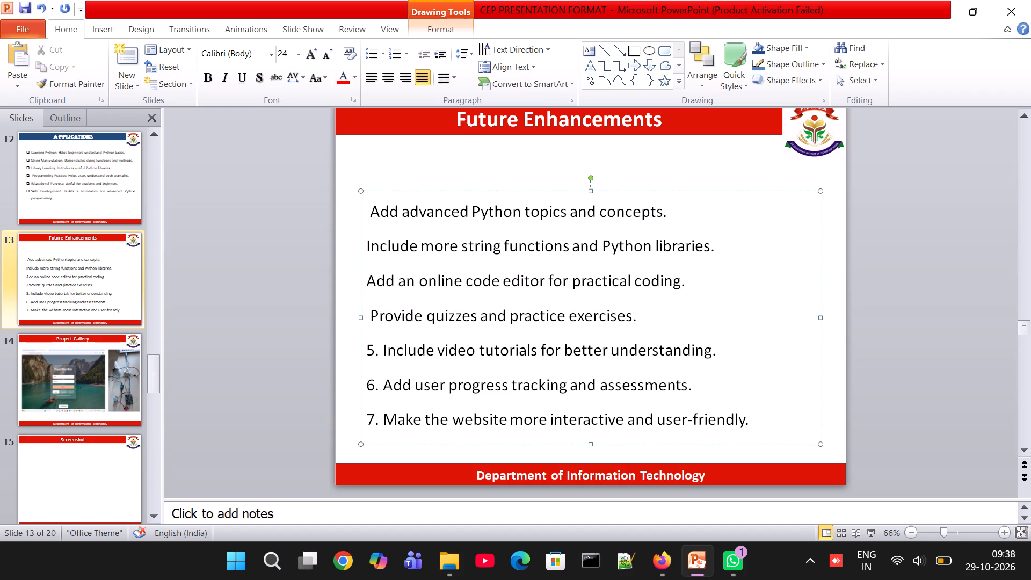
pyautogui.press('Right')
pyautogui.press('BackSpace')
pyautogui.click(384, 354)
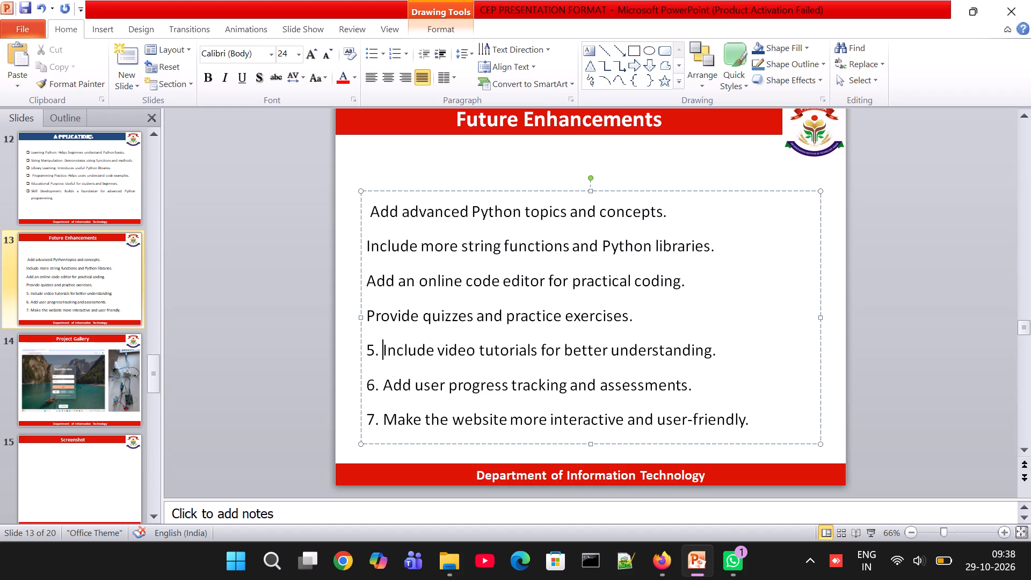
pyautogui.press('BackSpace')
pyautogui.press('BackSpace')
pyautogui.press('BackSpace')
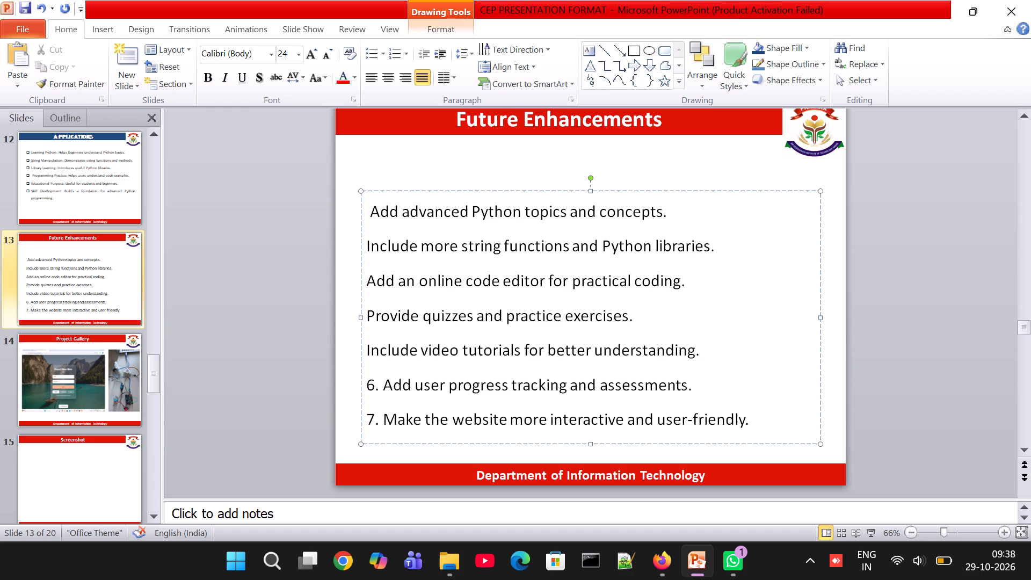
pyautogui.click(384, 386)
pyautogui.press('BackSpace')
pyautogui.press('BackSpace')
pyautogui.press('BackSpace')
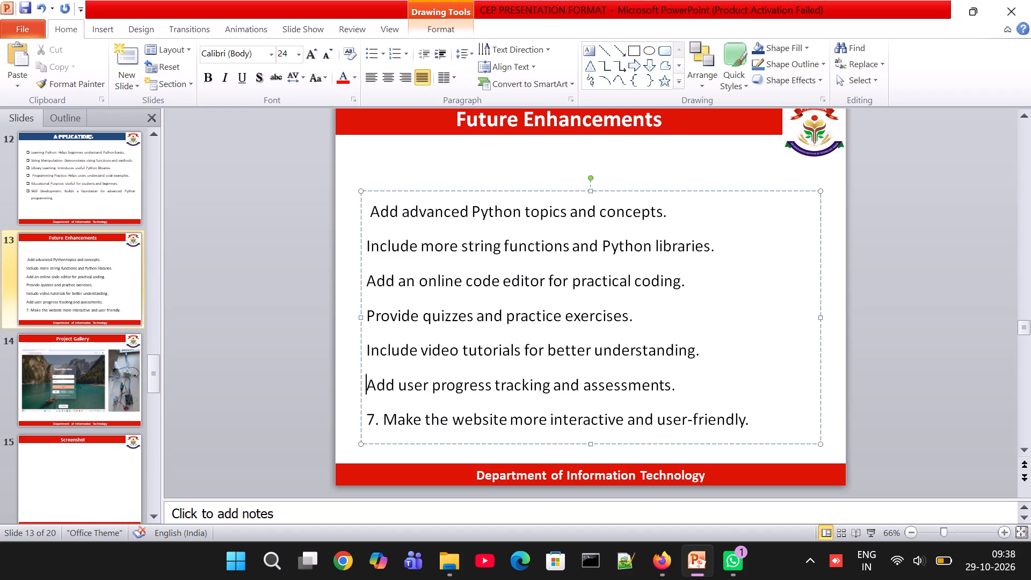
pyautogui.click(382, 423)
pyautogui.press('BackSpace')
pyautogui.press('BackSpace')
pyautogui.press('BackSpace')
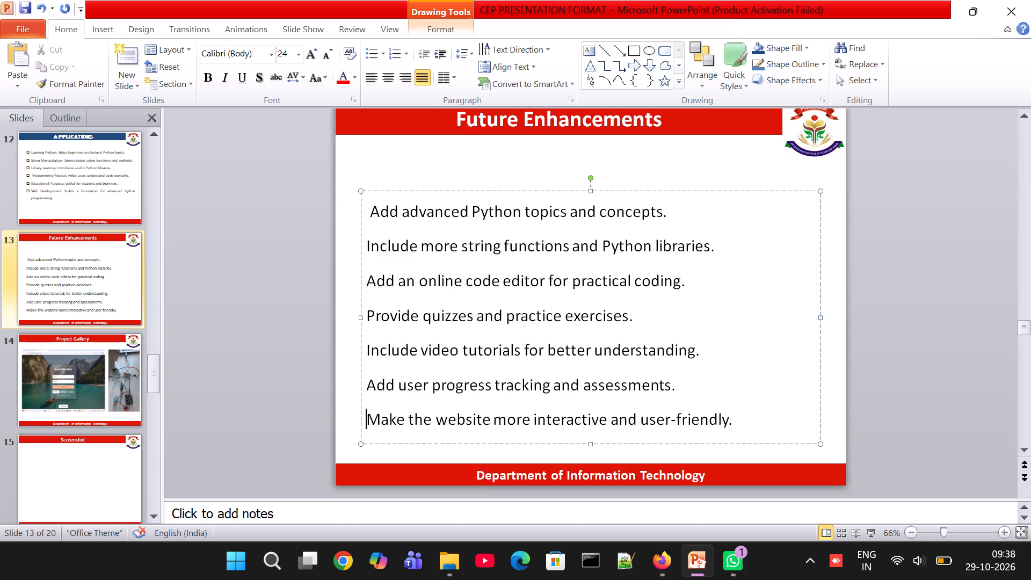
pyautogui.click(373, 212)
pyautogui.press('BackSpace')
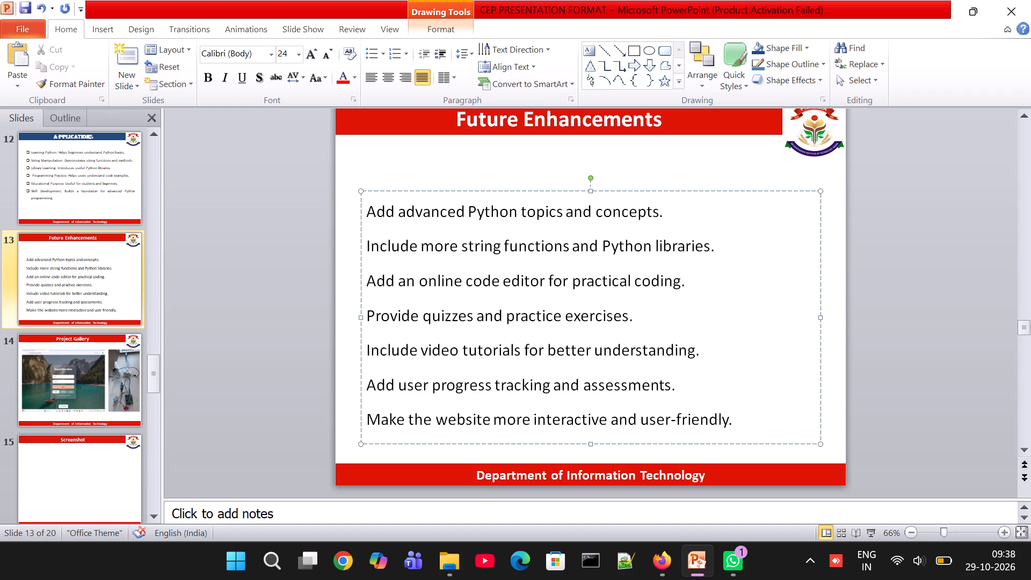
# Apply hollow square bullets to all seven enhancement items.
pyautogui.click(369, 207)
pyautogui.moveTo(369, 207); pyautogui.dragTo(570, 398)
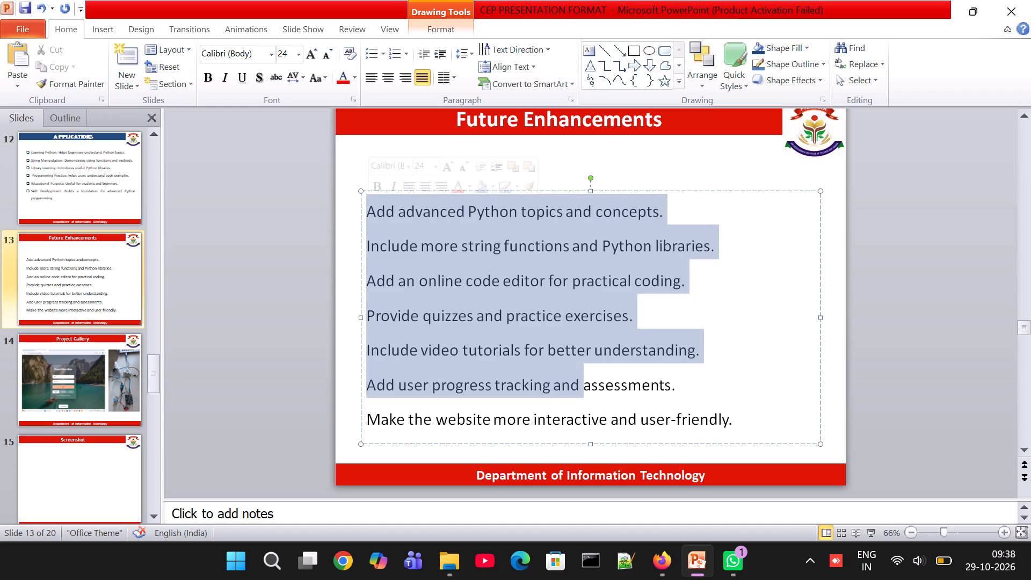
pyautogui.moveTo(570, 398); pyautogui.dragTo(769, 426)
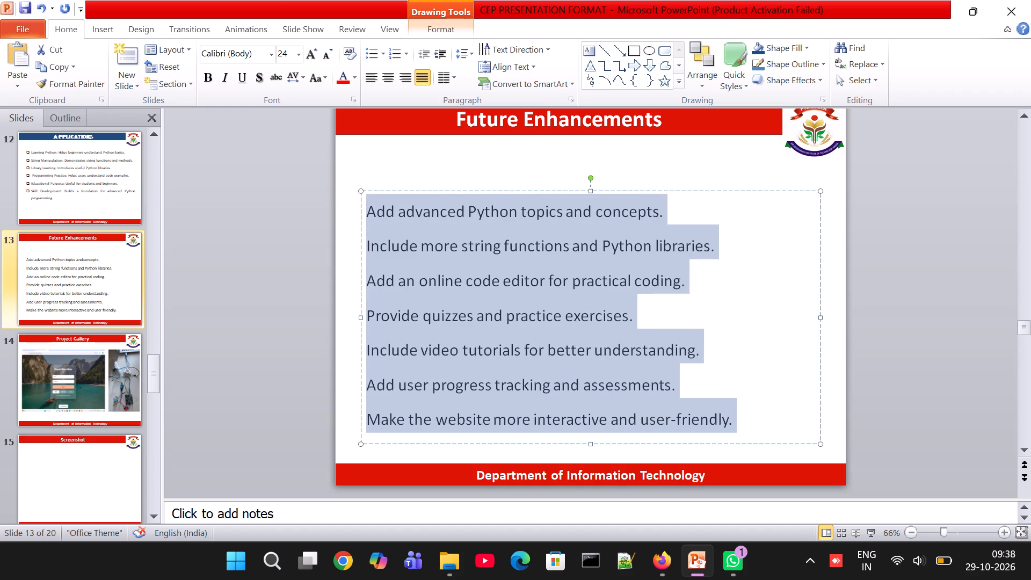
pyautogui.moveTo(769, 426); pyautogui.dragTo(805, 426)
pyautogui.click(378, 56)
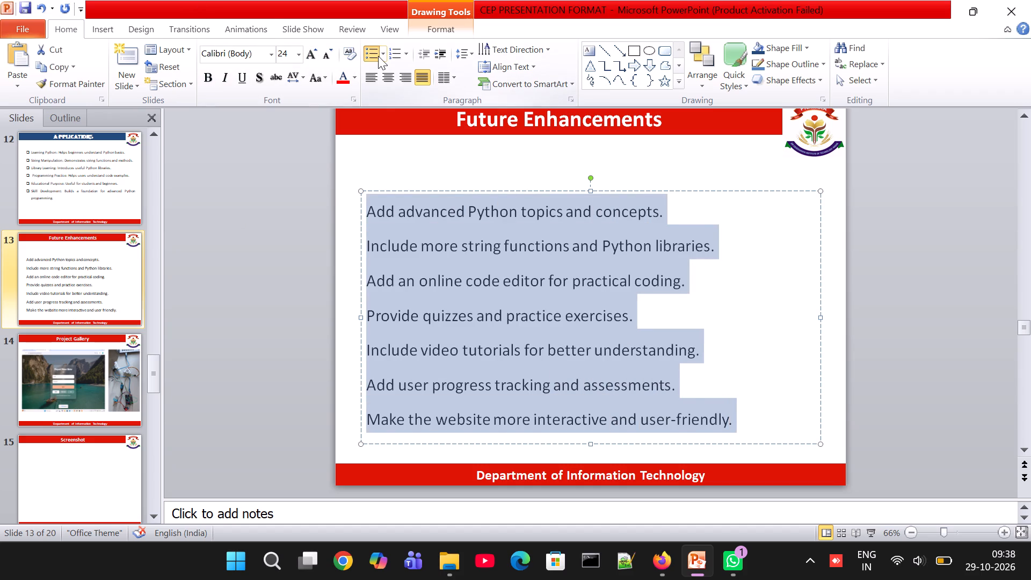
pyautogui.click(384, 58)
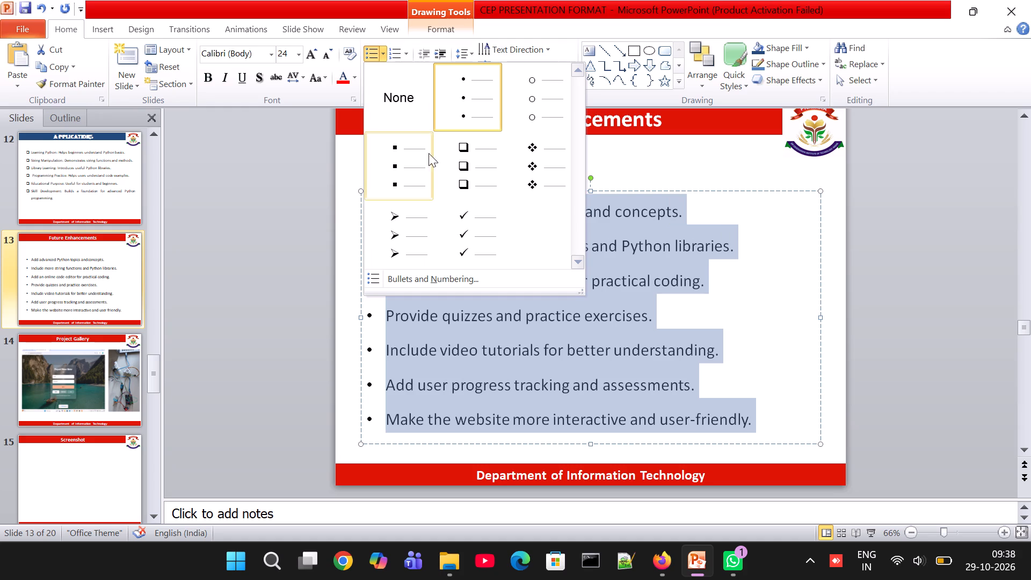
pyautogui.click(456, 166)
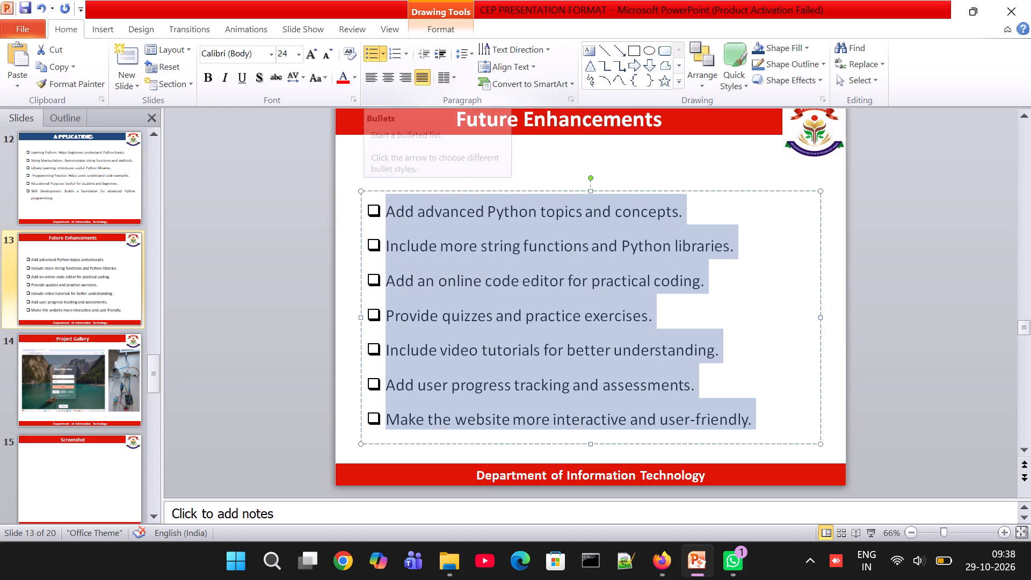
pyautogui.click(360, 153)
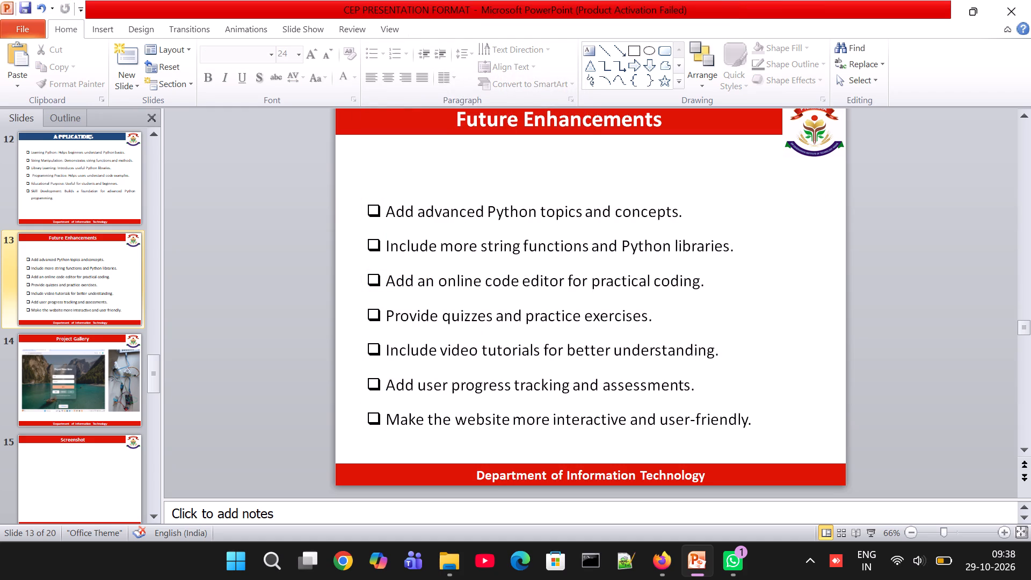
# Look through the slides after Future Enhancements, from Project Gallery to the end, for content still needing adaptation.
pyautogui.click(85, 363)
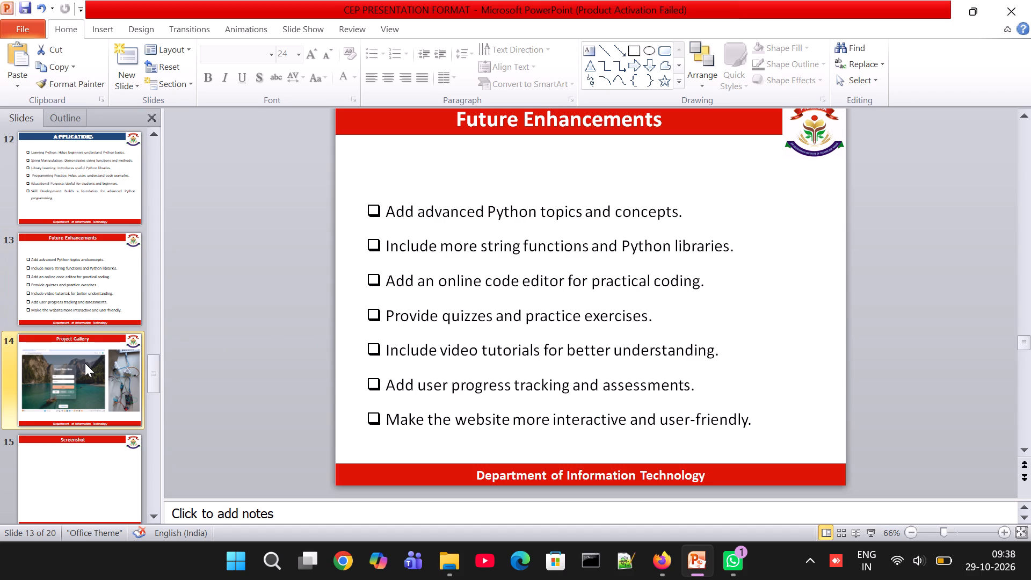
pyautogui.click(61, 394)
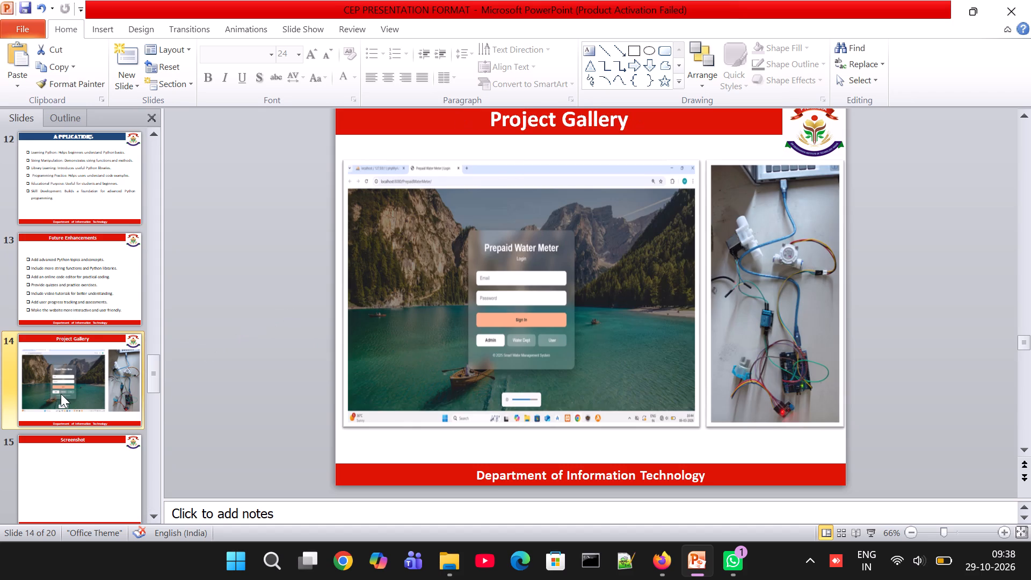
pyautogui.click(72, 387)
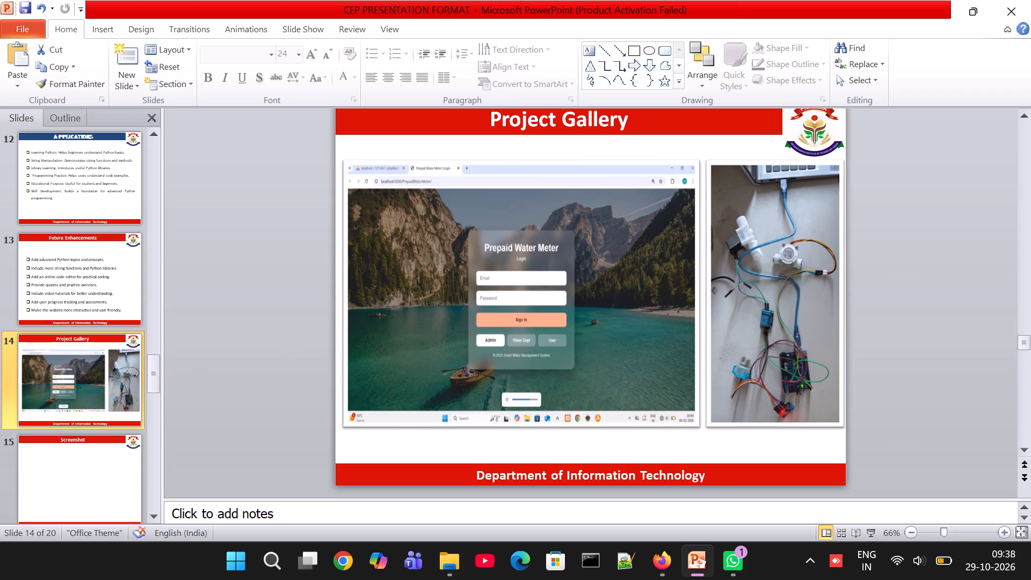
pyautogui.scroll(-3, 368, 315)
pyautogui.scroll(1, 118, 266)
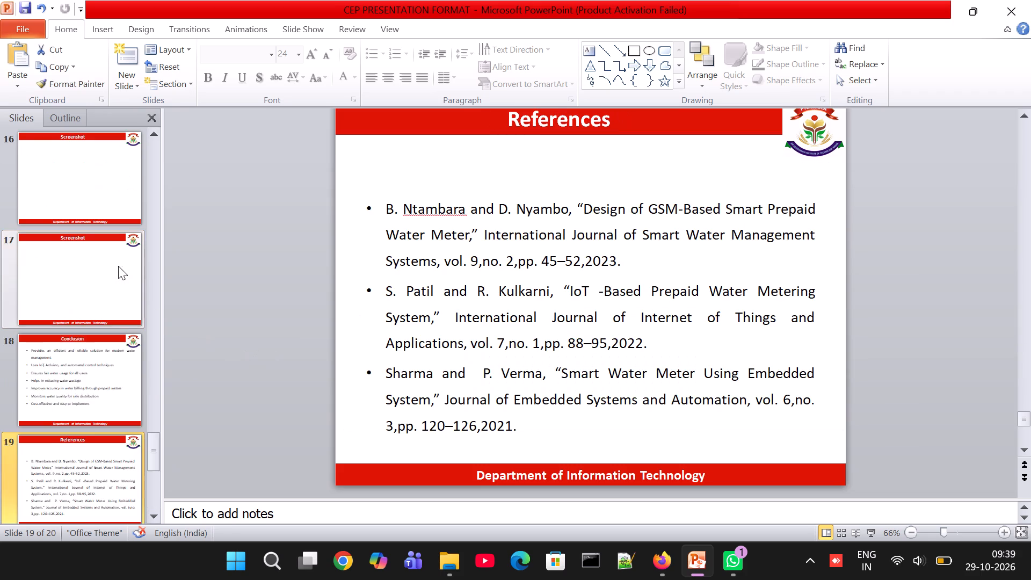
pyautogui.scroll(1, 118, 266)
pyautogui.scroll(-1, 118, 266)
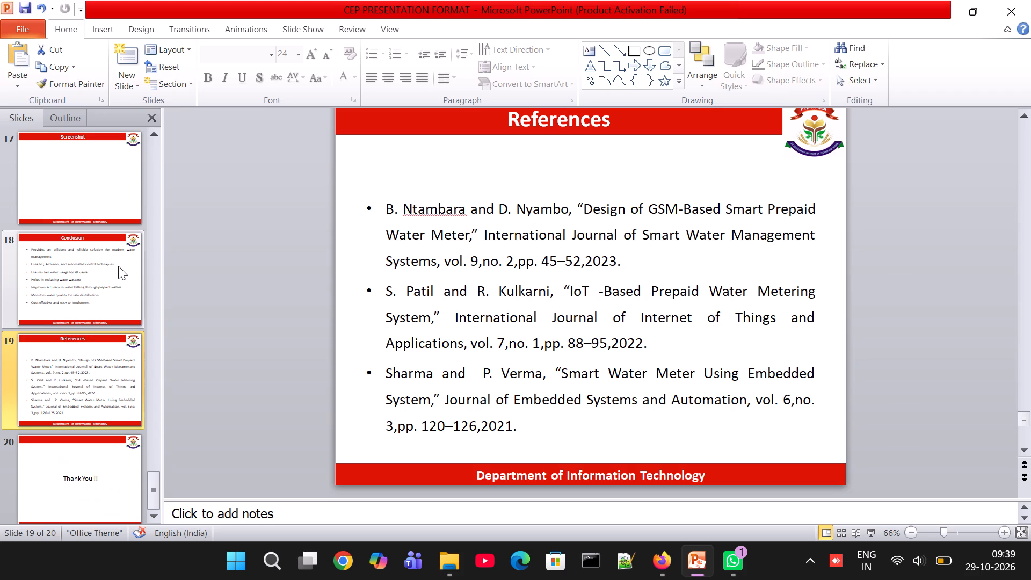
pyautogui.scroll(1, 118, 266)
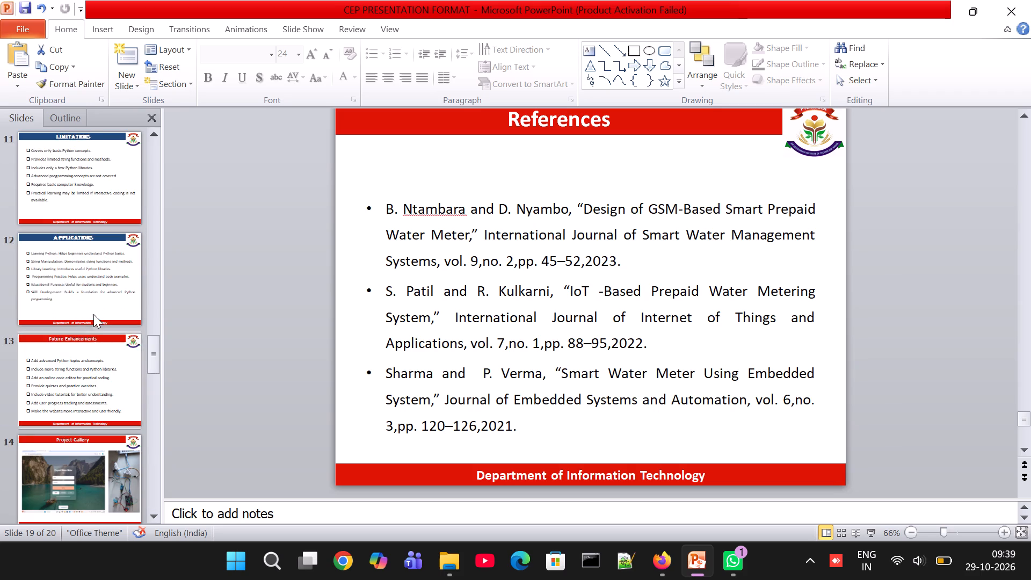
# Set the font of the Future Enhancements slide title to Algerian.
pyautogui.click(96, 379)
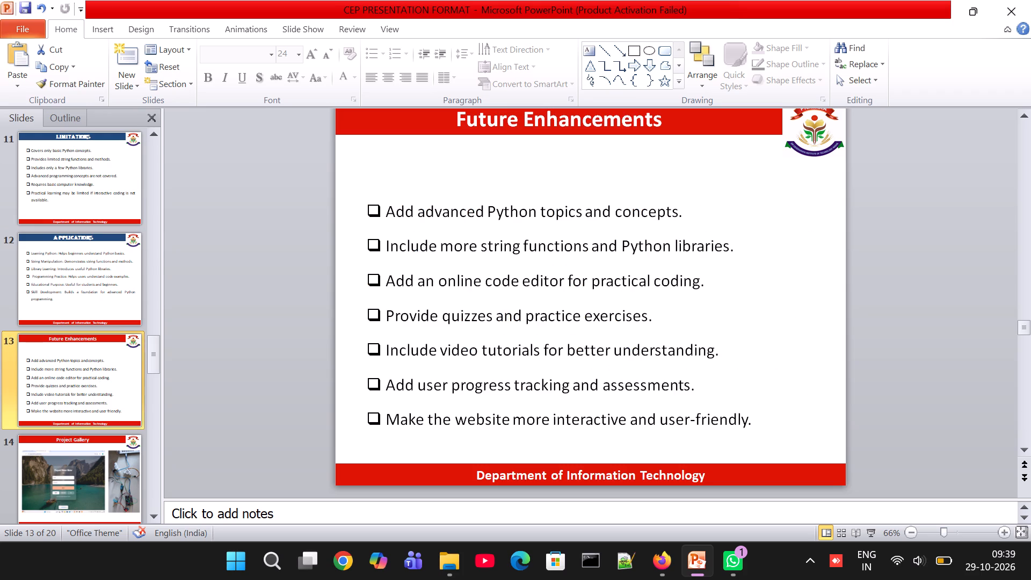
pyautogui.tripleClick(468, 120)
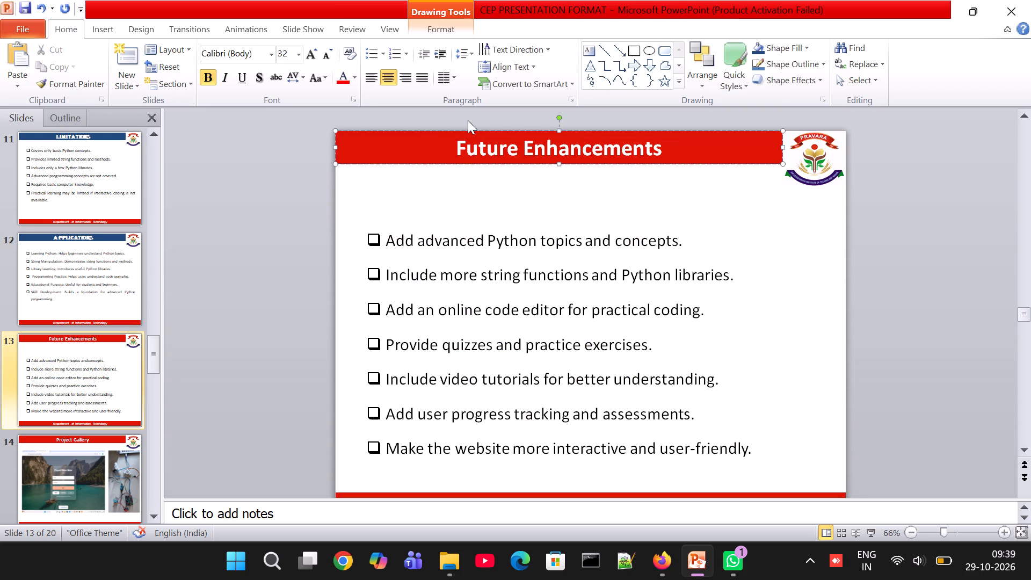
pyautogui.tripleClick(471, 145)
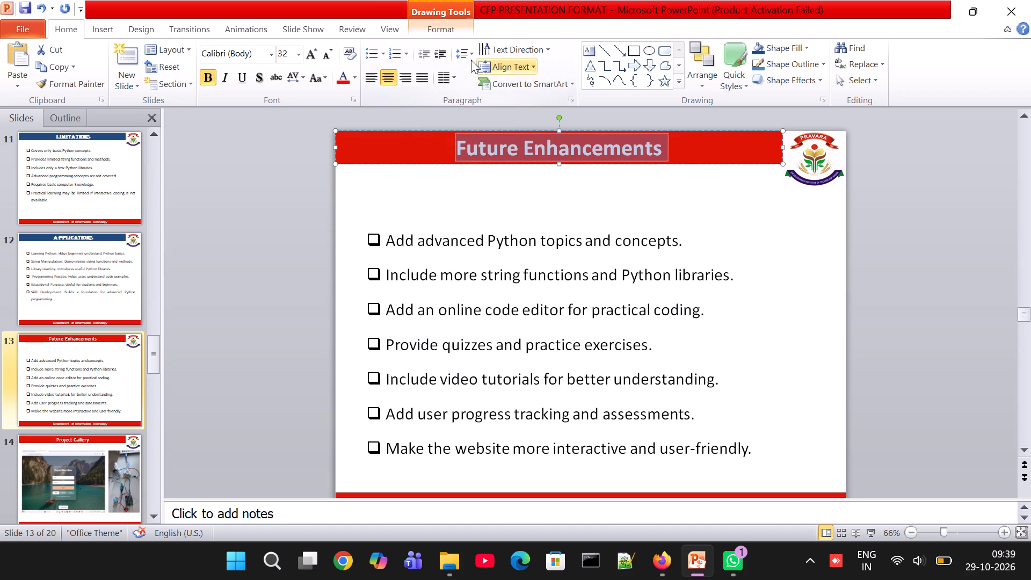
pyautogui.click(274, 57)
pyautogui.click(325, 135)
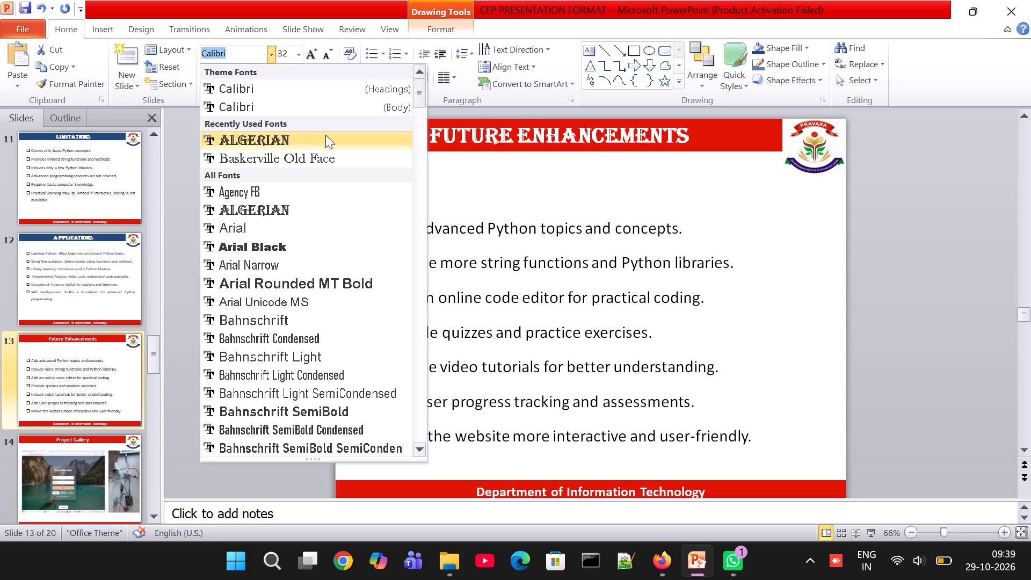
# Fill the Future Enhancements title bar with dark blue.
pyautogui.tripleClick(368, 149)
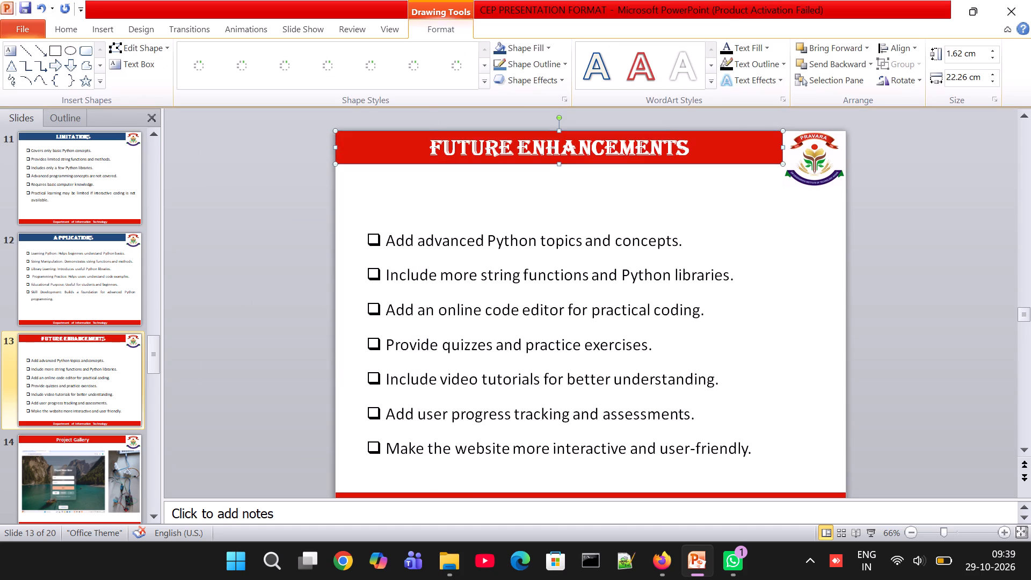
pyautogui.click(502, 51)
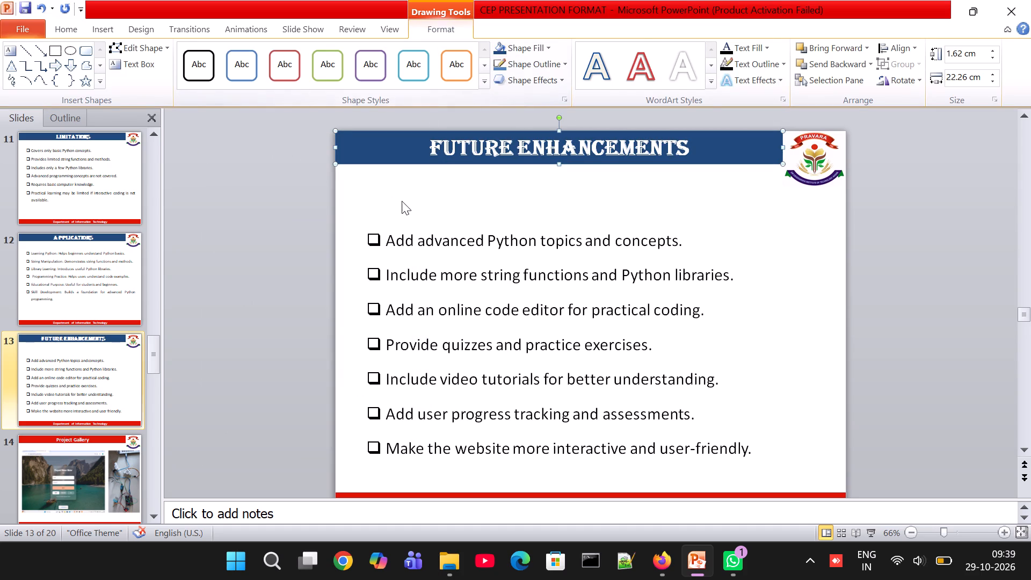
# Remove the Prepaid Water Meter login screenshot and the circuit hardware photo from the Project Gallery slide.
pyautogui.click(402, 201)
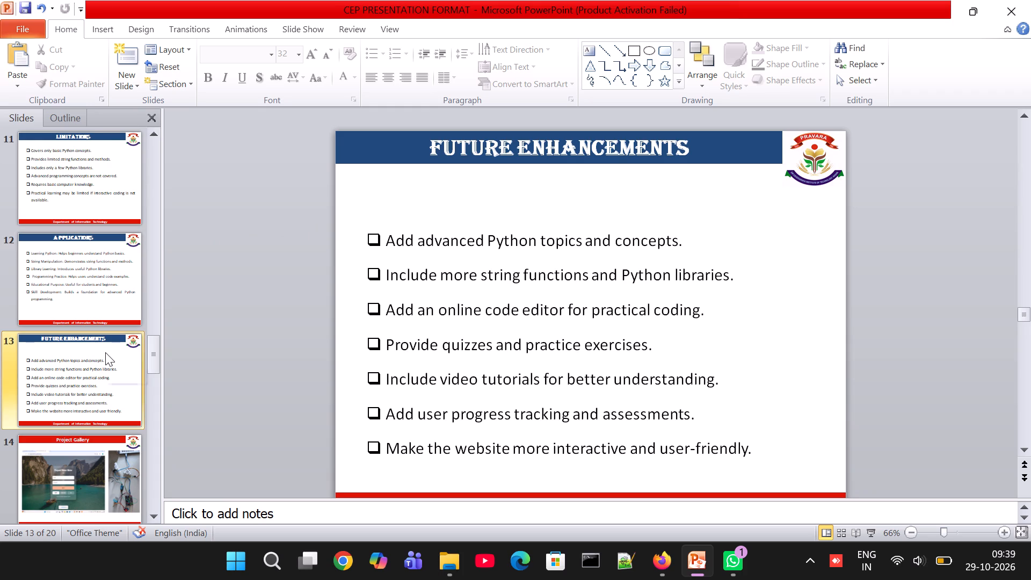
pyautogui.scroll(-1, 105, 352)
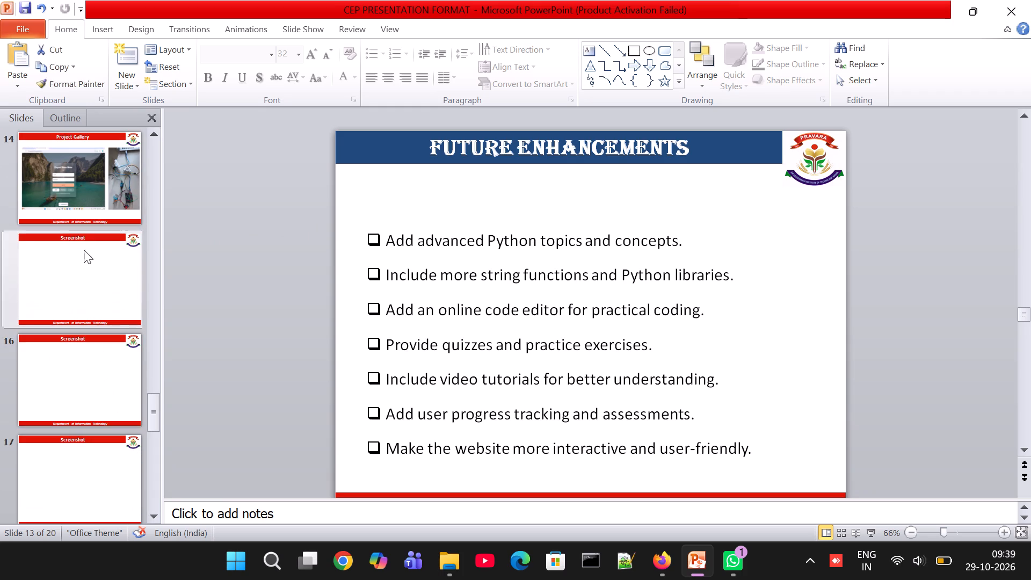
pyautogui.scroll(-1, 96, 393)
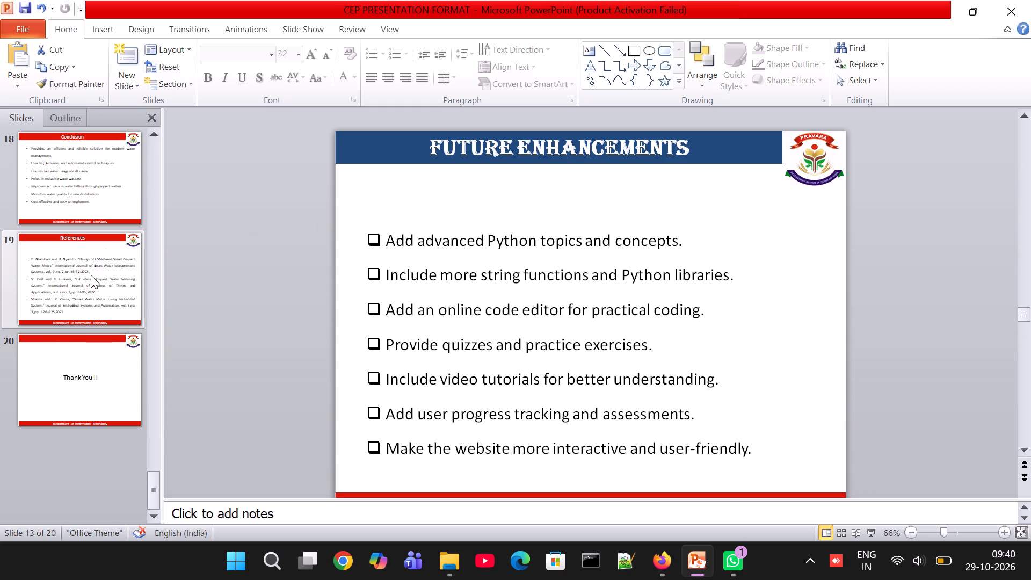
pyautogui.scroll(1, 91, 275)
pyautogui.click(91, 302)
pyautogui.scroll(1, 91, 302)
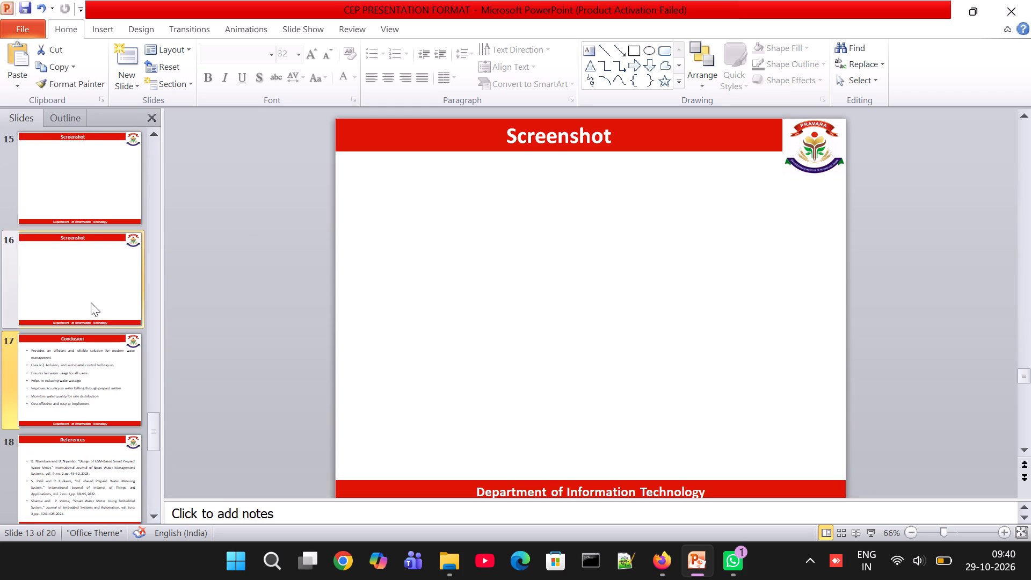
pyautogui.scroll(1, 91, 302)
pyautogui.click(95, 278)
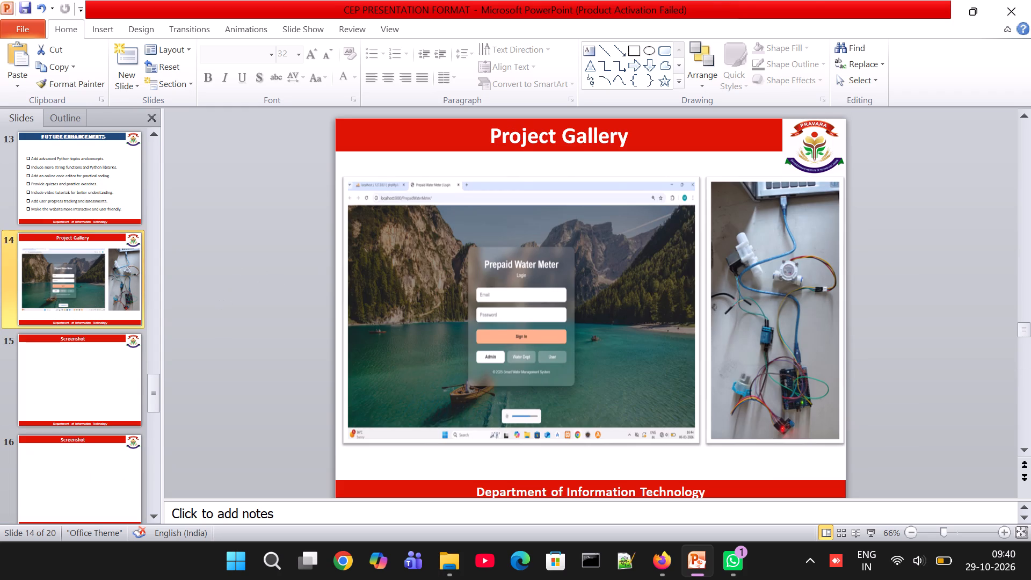
pyautogui.rightClick(498, 249)
pyautogui.click(534, 257)
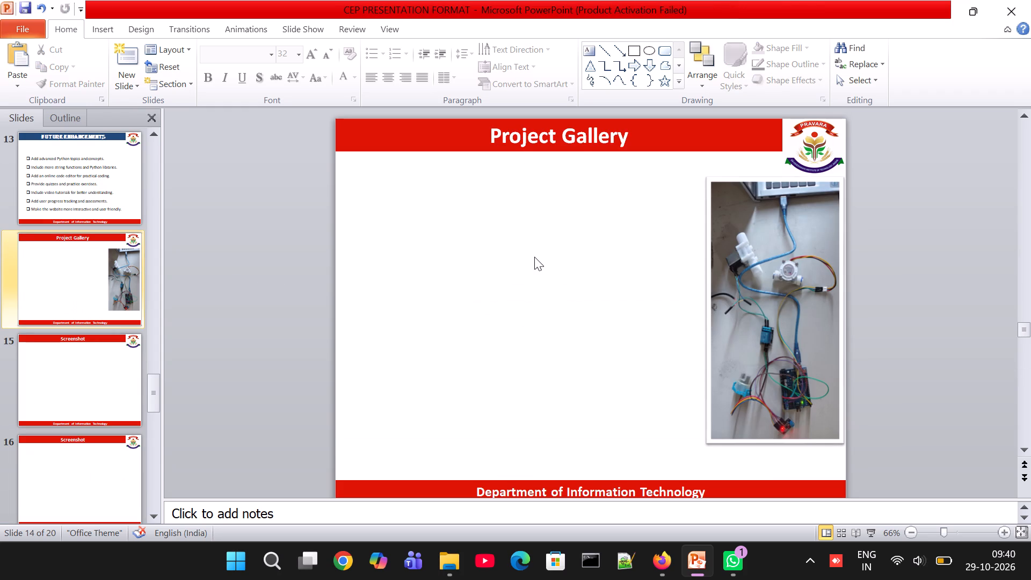
pyautogui.rightClick(804, 316)
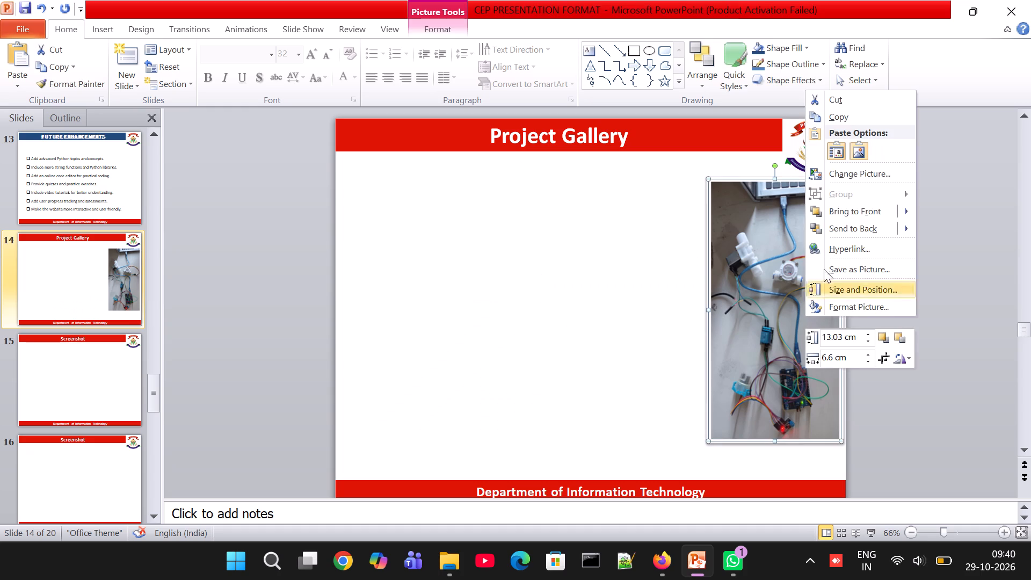
pyautogui.click(843, 96)
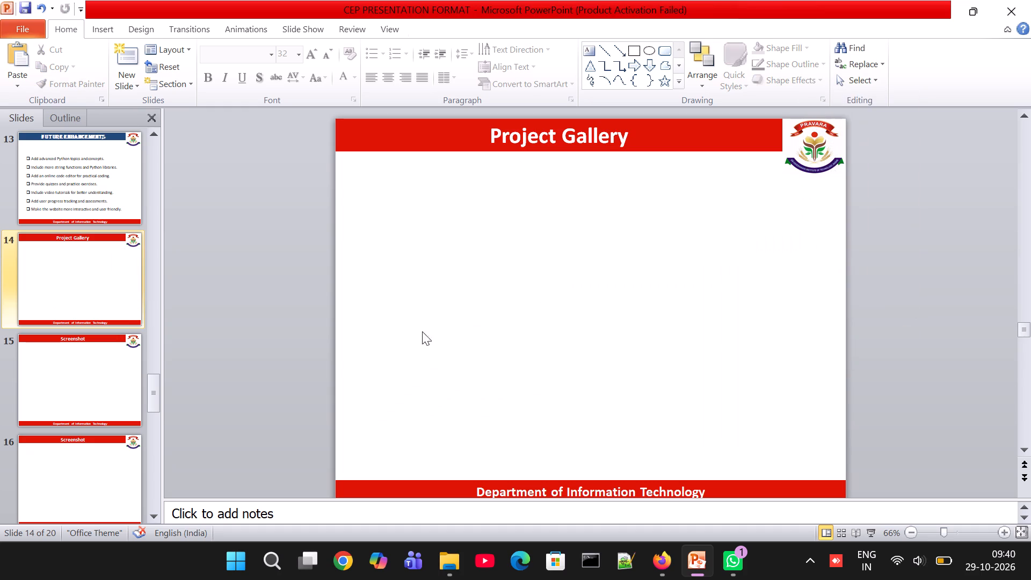
# Clear all the old water-management points from the Conclusion slide's body, including the leftover empty bullet.
pyautogui.scroll(-1, 97, 407)
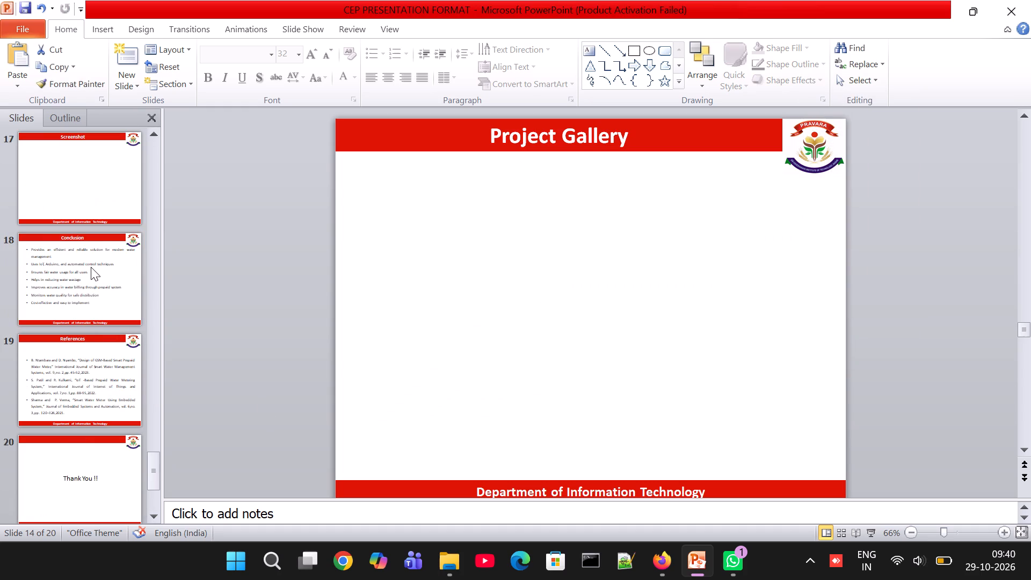
pyautogui.click(91, 267)
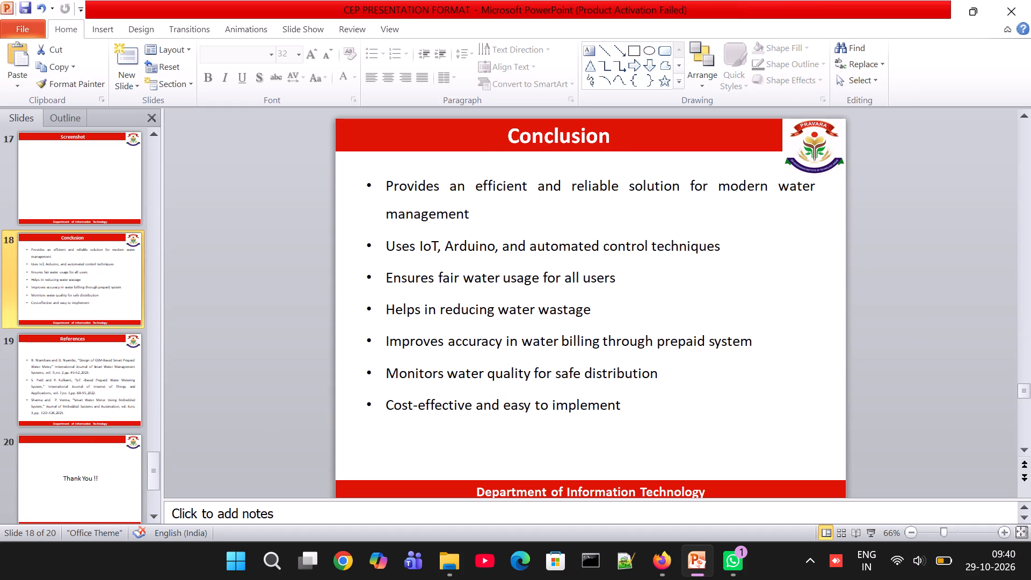
pyautogui.click(377, 189)
pyautogui.moveTo(377, 189); pyautogui.dragTo(546, 437)
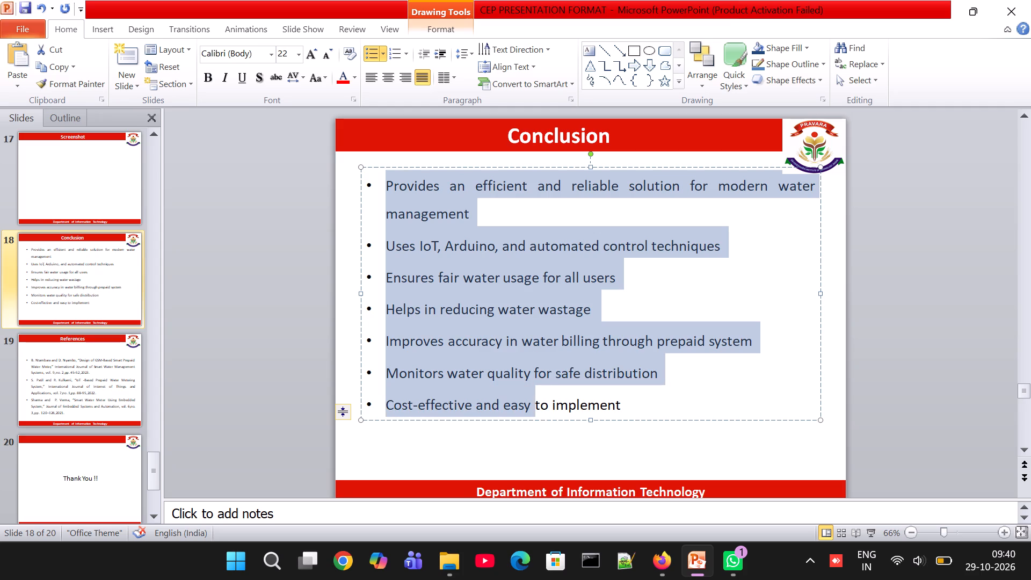
pyautogui.moveTo(546, 437); pyautogui.dragTo(614, 429)
pyautogui.press('BackSpace')
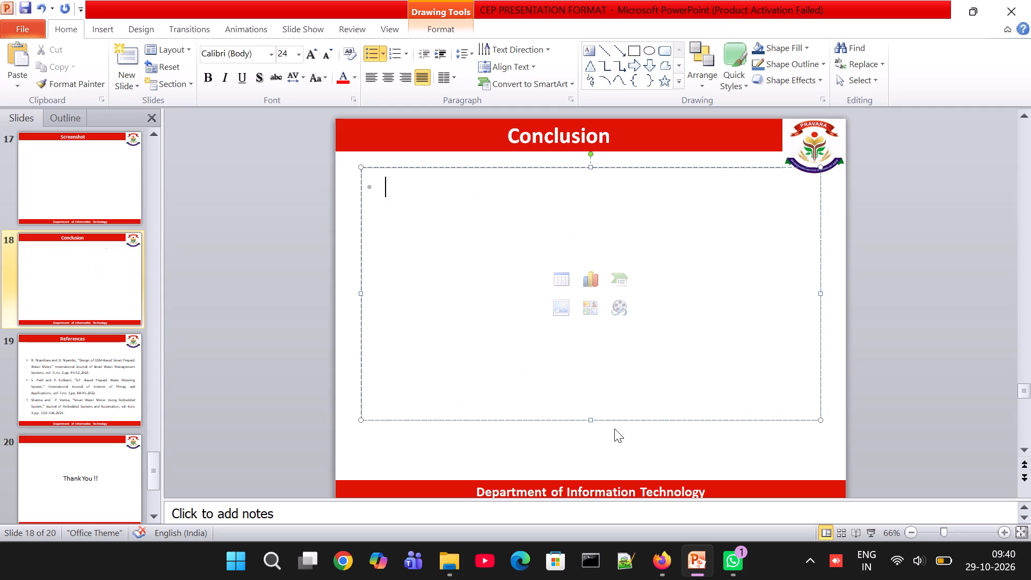
pyautogui.press('BackSpace')
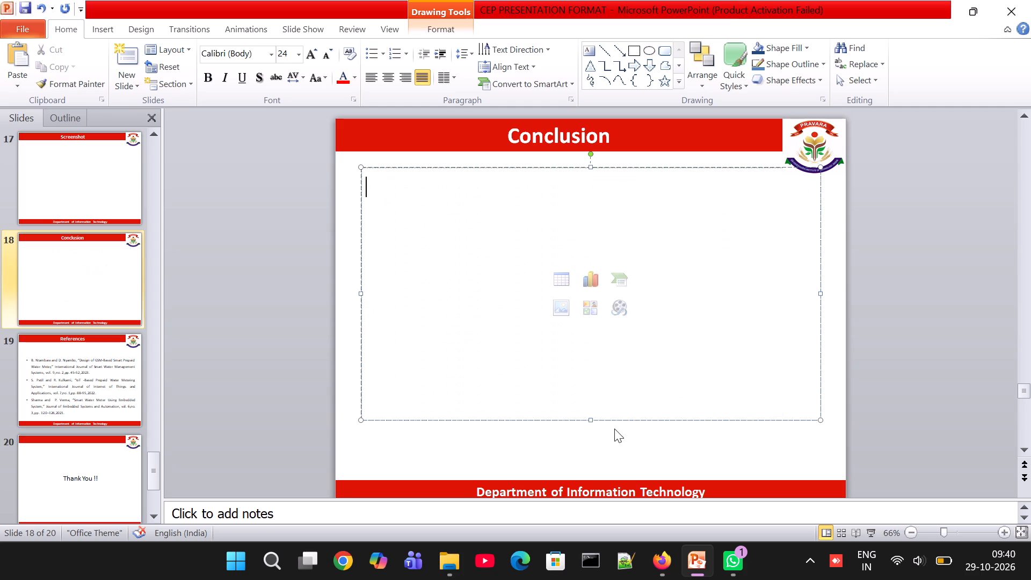
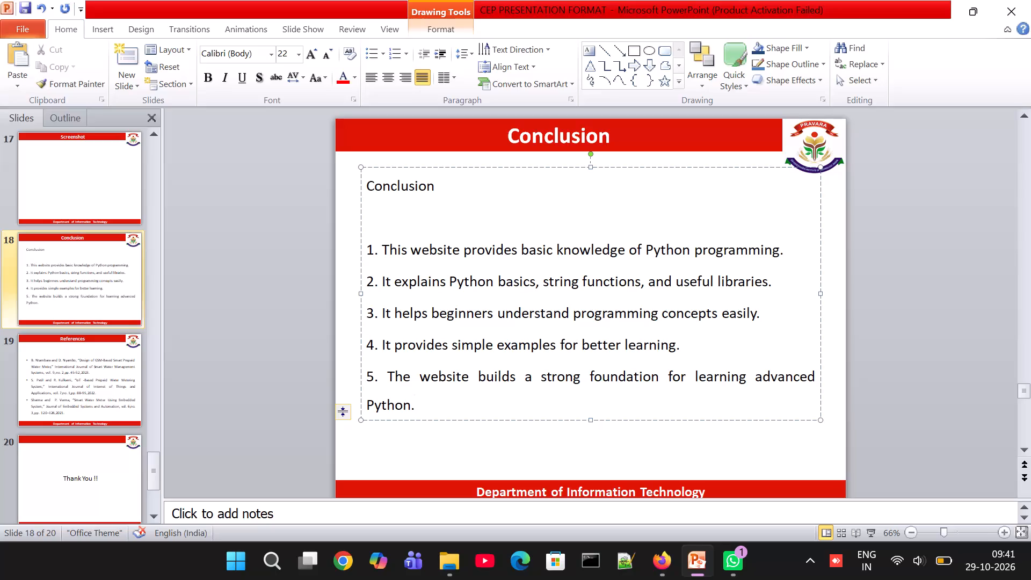
# Delete the repeated "Conclusion" heading and the blank line below it from the Conclusion slide's body text.
pyautogui.click(435, 221)
pyautogui.press('BackSpace')
pyautogui.press('BackSpace')
pyautogui.press('BackSpace')
pyautogui.press('BackSpace')
pyautogui.press('BackSpace')
pyautogui.press('BackSpace')
pyautogui.press('BackSpace')
pyautogui.press('BackSpace')
pyautogui.press('BackSpace')
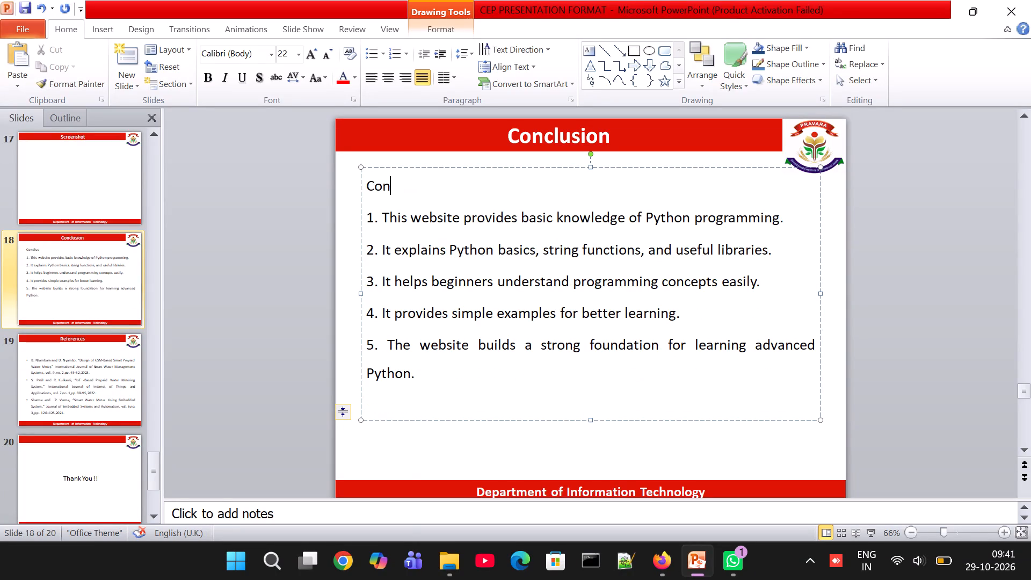
pyautogui.press('BackSpace')
pyautogui.press('BackSpace')
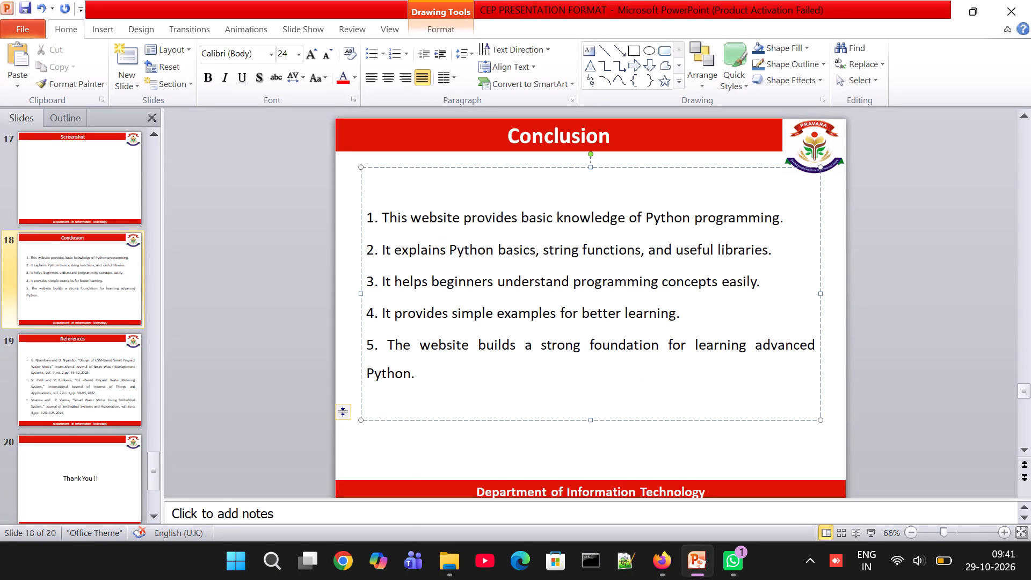
# Strip the typed numbers from the first two Conclusion points and remove the empty line above them.
pyautogui.click(377, 222)
pyautogui.press('Right')
pyautogui.press('BackSpace')
pyautogui.press('BackSpace')
pyautogui.press('BackSpace')
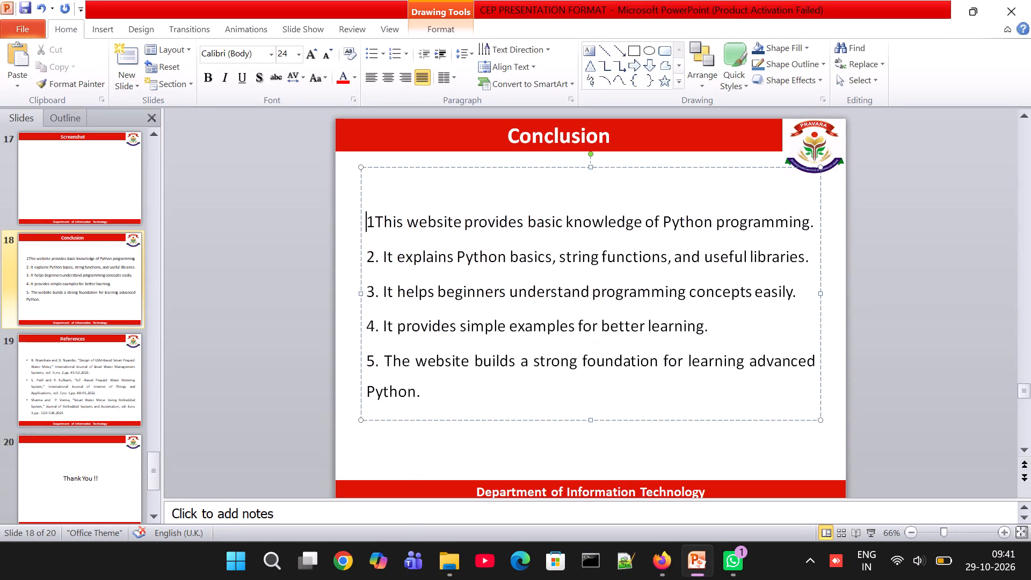
pyautogui.press('BackSpace')
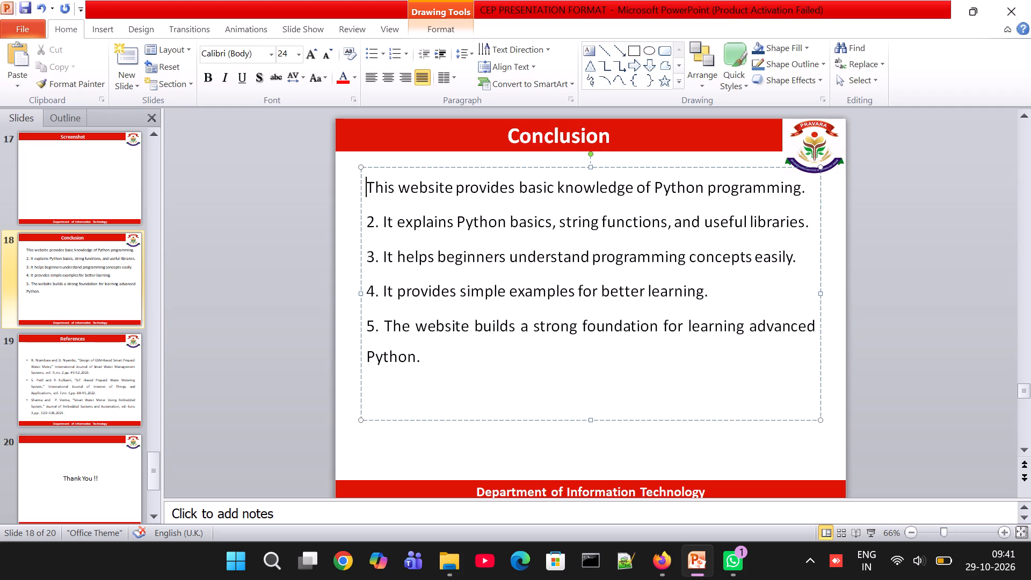
pyautogui.click(382, 224)
pyautogui.press('BackSpace')
pyautogui.press('BackSpace')
pyautogui.press('BackSpace')
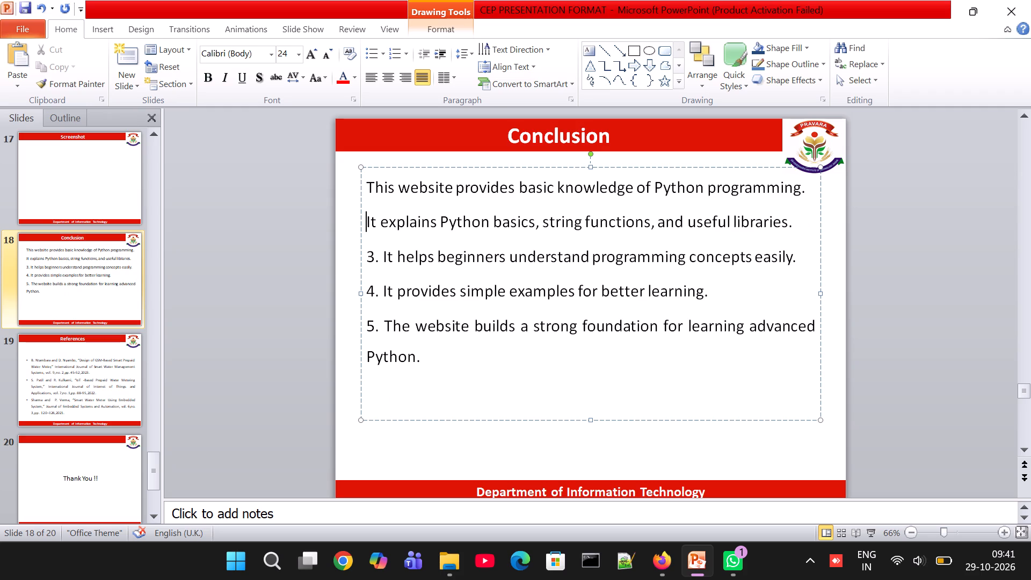
# Strip the typed numbers 3, 4 and 5 from the remaining three Conclusion points.
pyautogui.click(383, 254)
pyautogui.press('BackSpace')
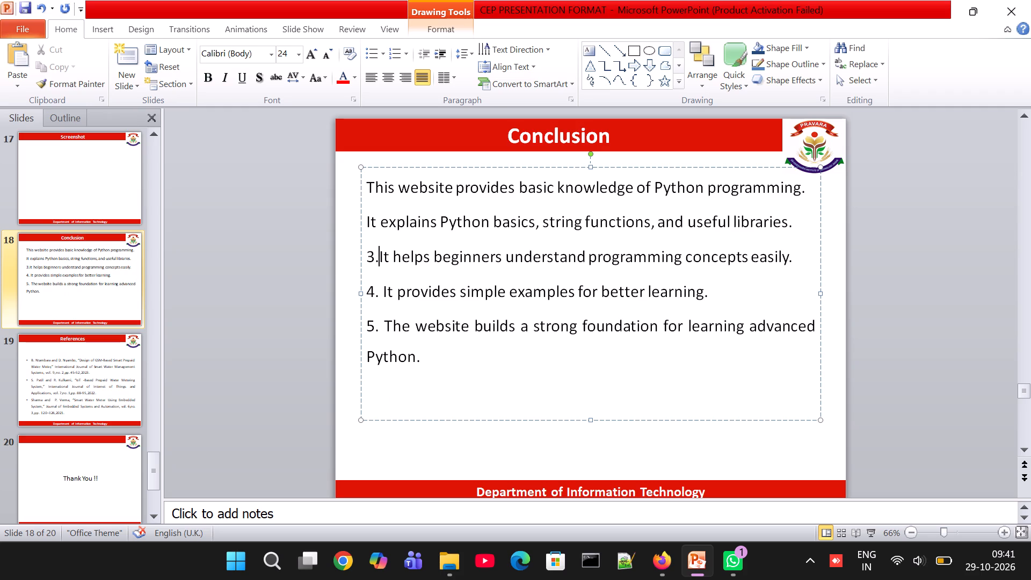
pyautogui.press('BackSpace')
pyautogui.press('BackSpace')
pyautogui.click(382, 294)
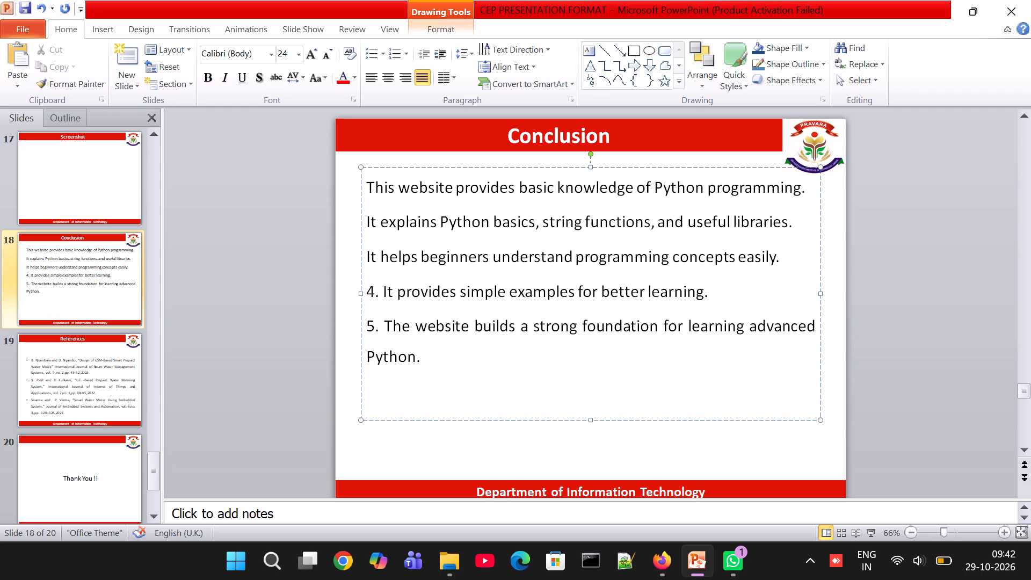
pyautogui.press('BackSpace')
pyautogui.press('BackSpace')
pyautogui.press('BackSpace')
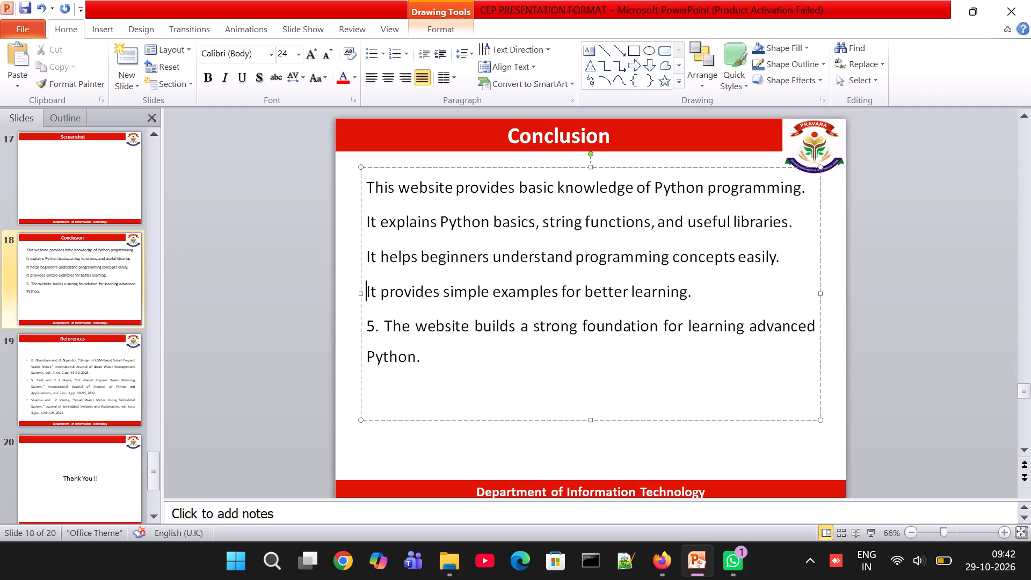
pyautogui.click(386, 325)
pyautogui.press('BackSpace')
pyautogui.press('BackSpace')
pyautogui.press('BackSpace')
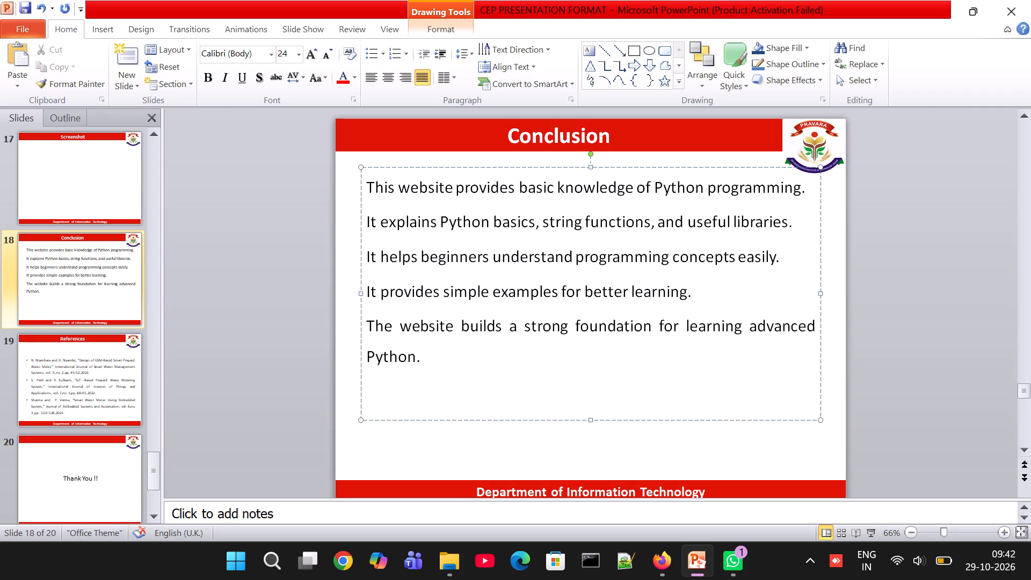
# Apply hollow square bullets to all five points in the Conclusion slide's body.
pyautogui.doubleClick(374, 191)
pyautogui.moveTo(374, 191); pyautogui.dragTo(376, 205)
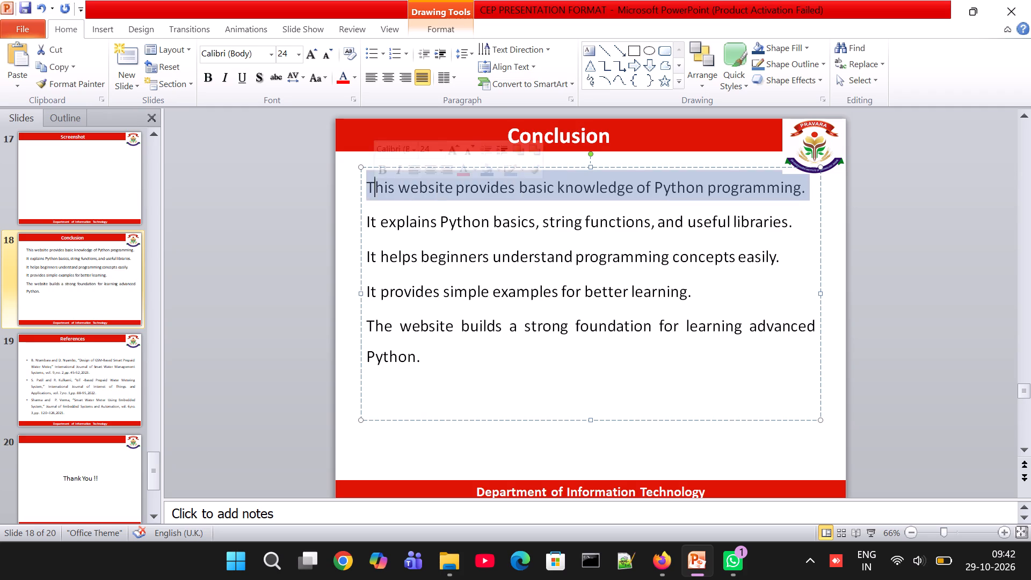
pyautogui.moveTo(376, 205); pyautogui.dragTo(452, 437)
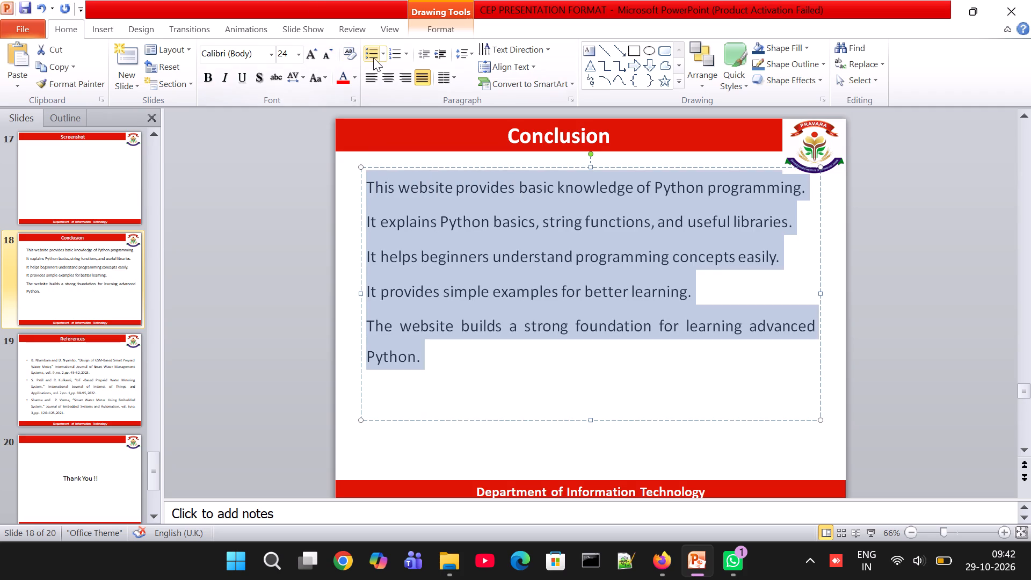
pyautogui.click(382, 57)
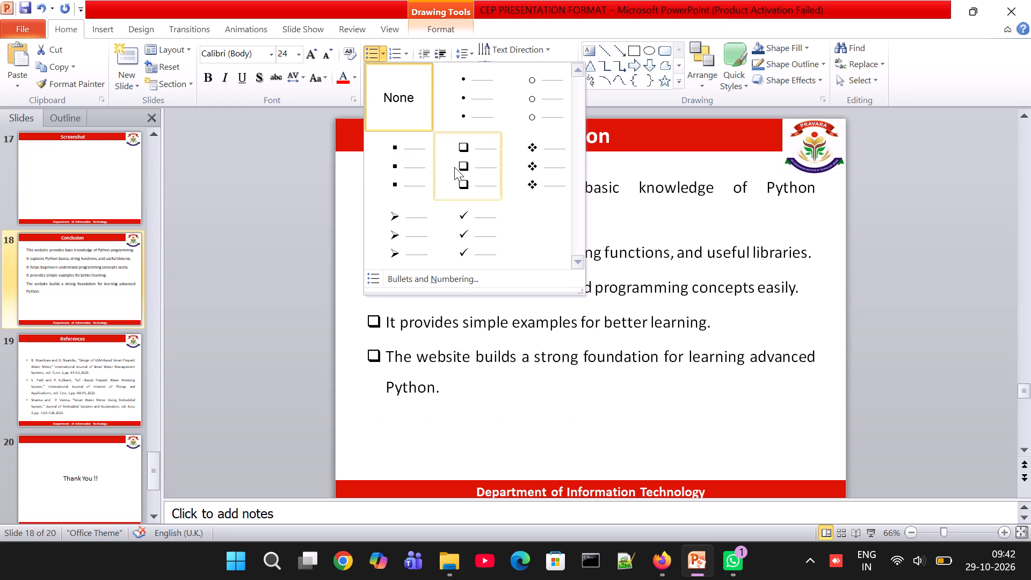
pyautogui.click(454, 167)
pyautogui.click(490, 385)
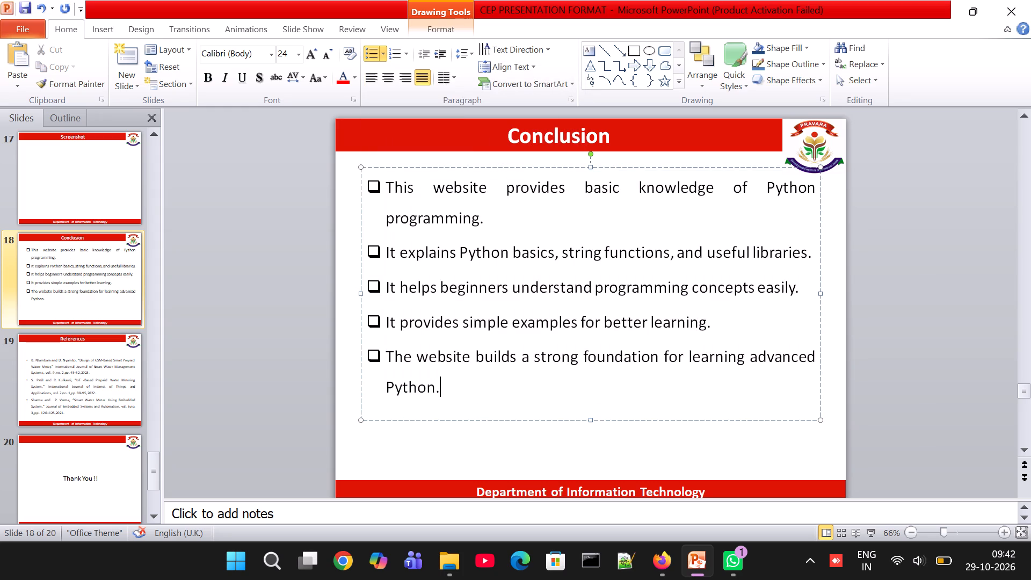
pyautogui.click(562, 444)
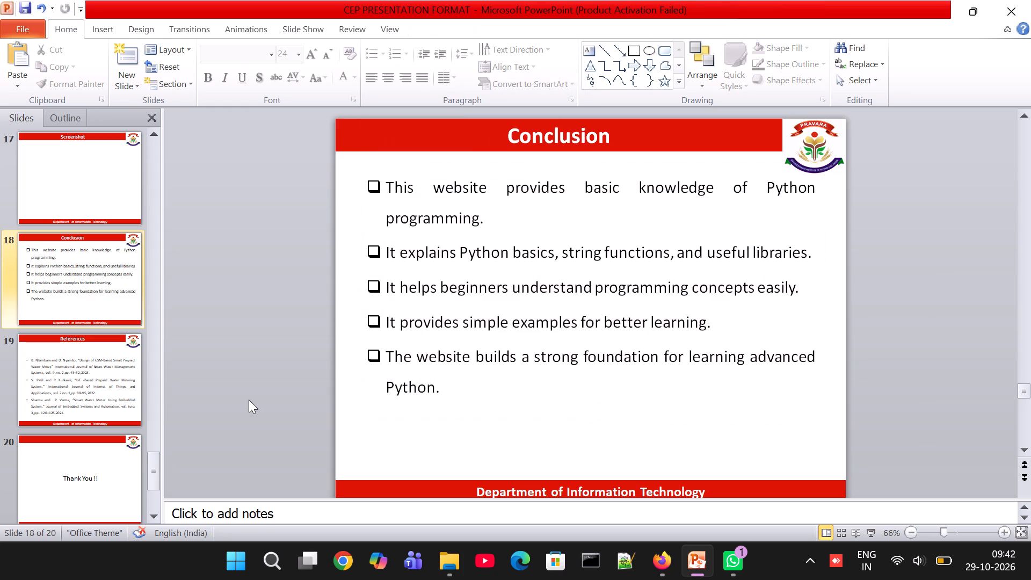
# Move the Conclusion slide's body text box slightly lower, leaving a gap beneath the title bar.
pyautogui.click(369, 324)
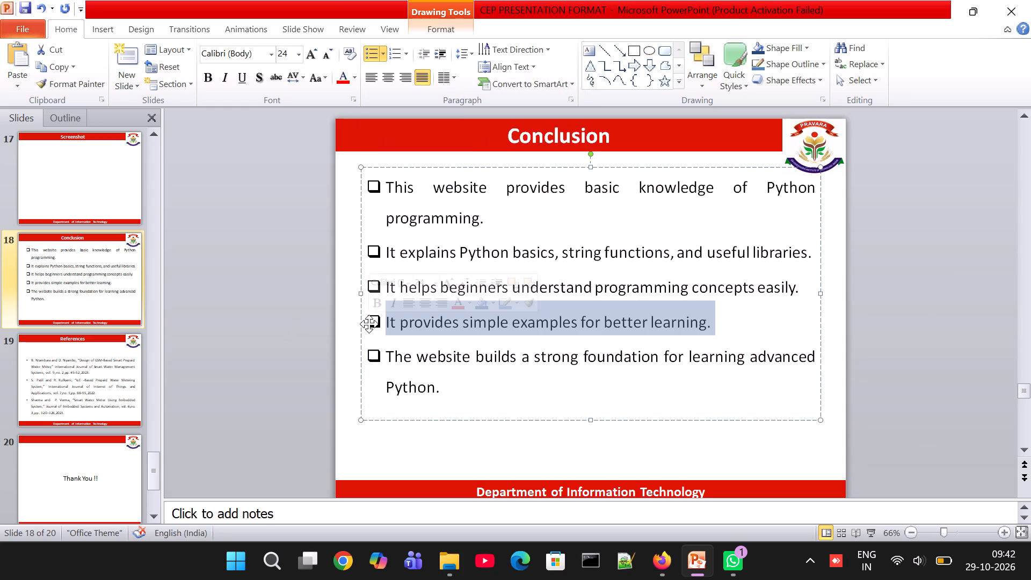
pyautogui.moveTo(586, 418); pyautogui.dragTo(587, 435)
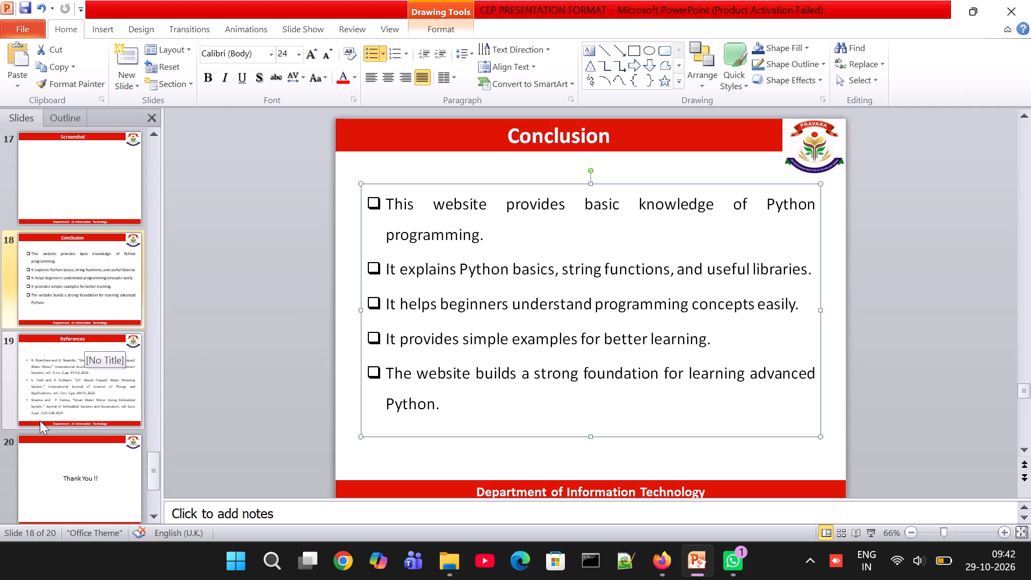
# Go to the References slide and save the presentation.
pyautogui.click(51, 408)
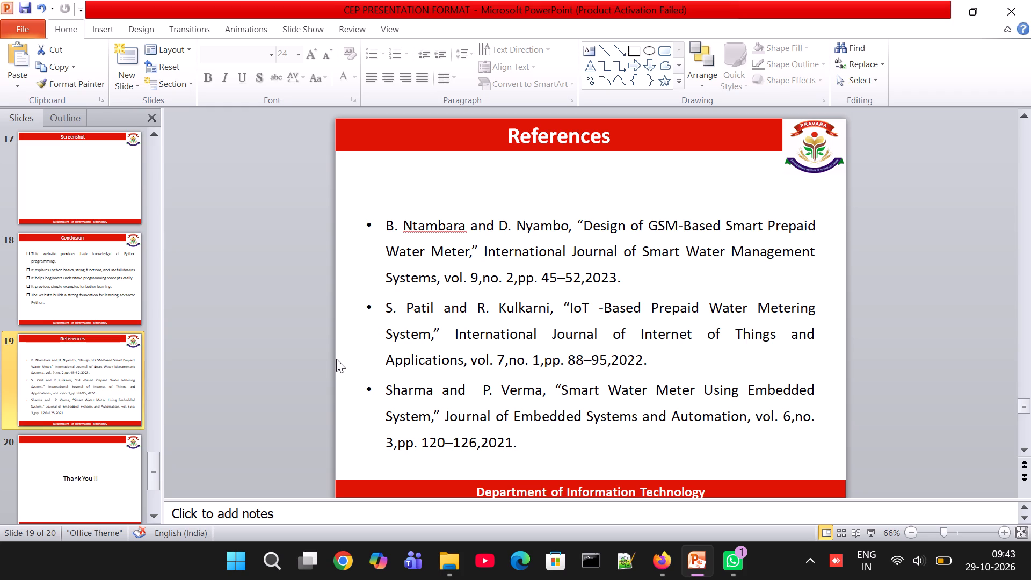
pyautogui.hotkey('ctrl', 's')
pyautogui.hotkey('ctrl', 's')
pyautogui.hotkey('ctrl', 's')
pyautogui.hotkey('ctrl', 's')
pyautogui.hotkey('ctrl', 's')
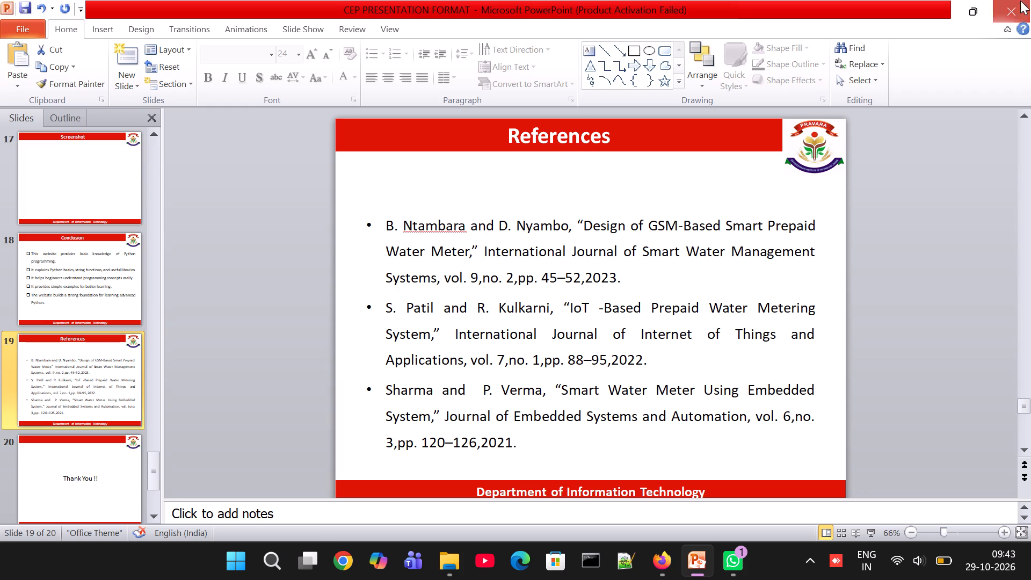
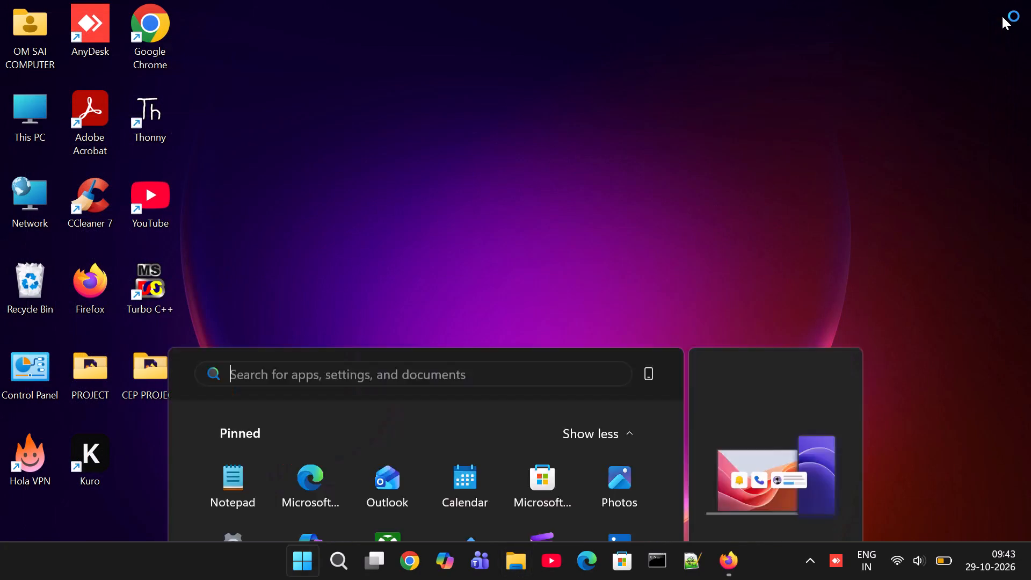
# Dismiss the Start menu and shut down the computer from the desktop.
pyautogui.click(1030, 0)
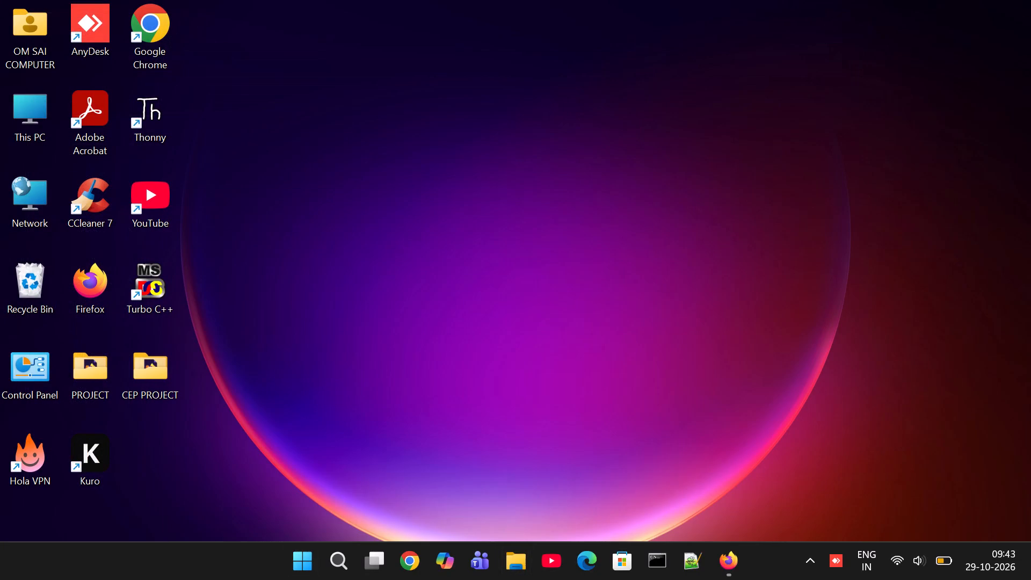
pyautogui.hotkey('alt', 'F4')
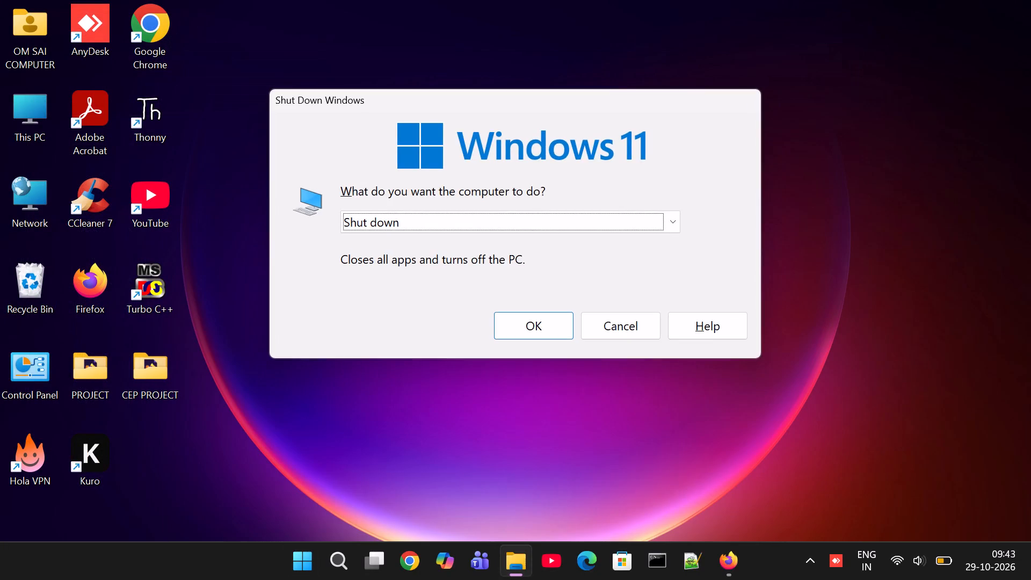
pyautogui.press('Return')
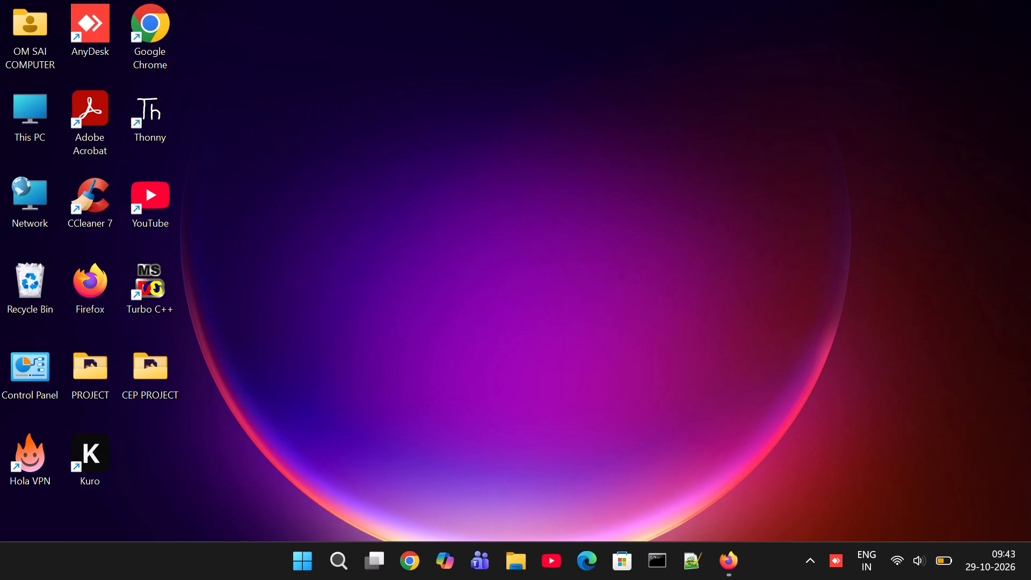